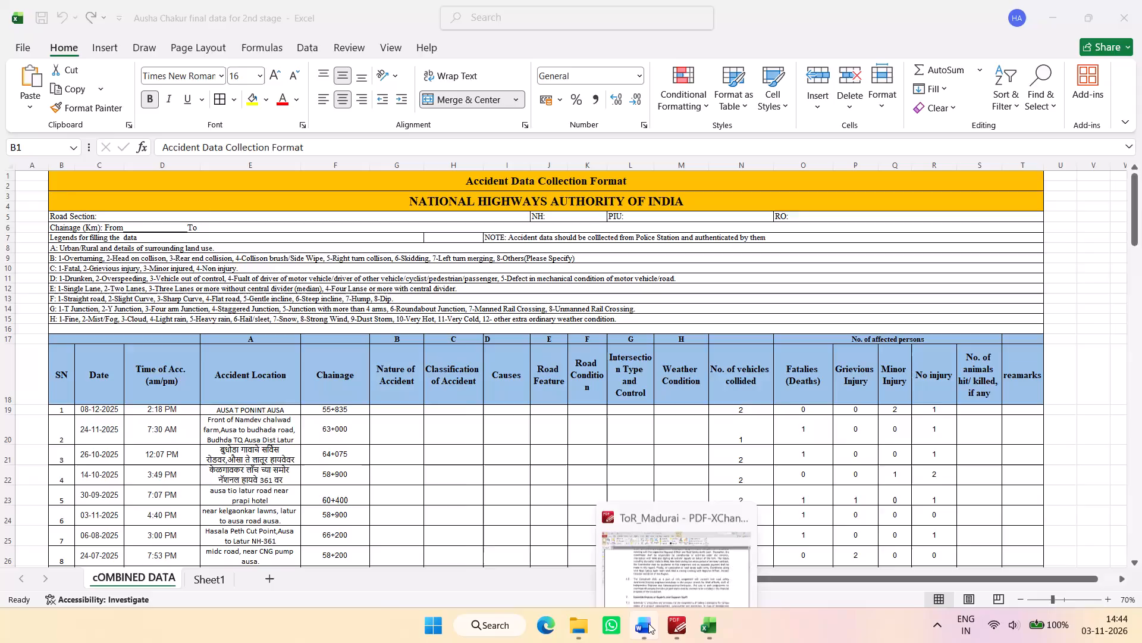
Switch to the 2nd detail design report in Word and review the crash figures in its Summary Analysis table.
left_click(648, 623)
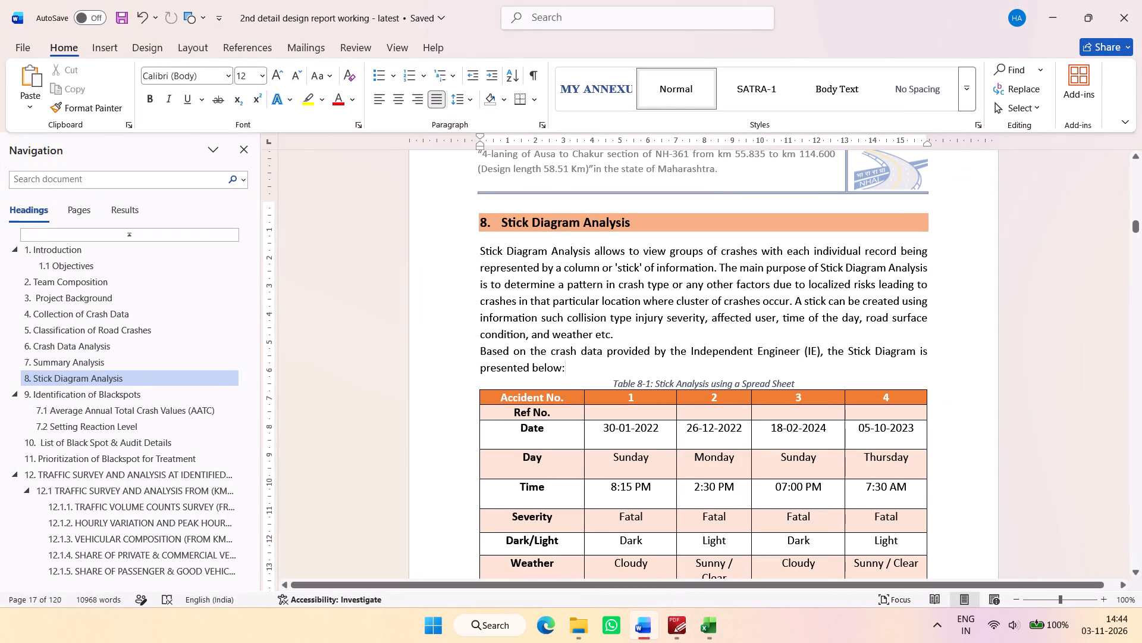
left_click(123, 361)
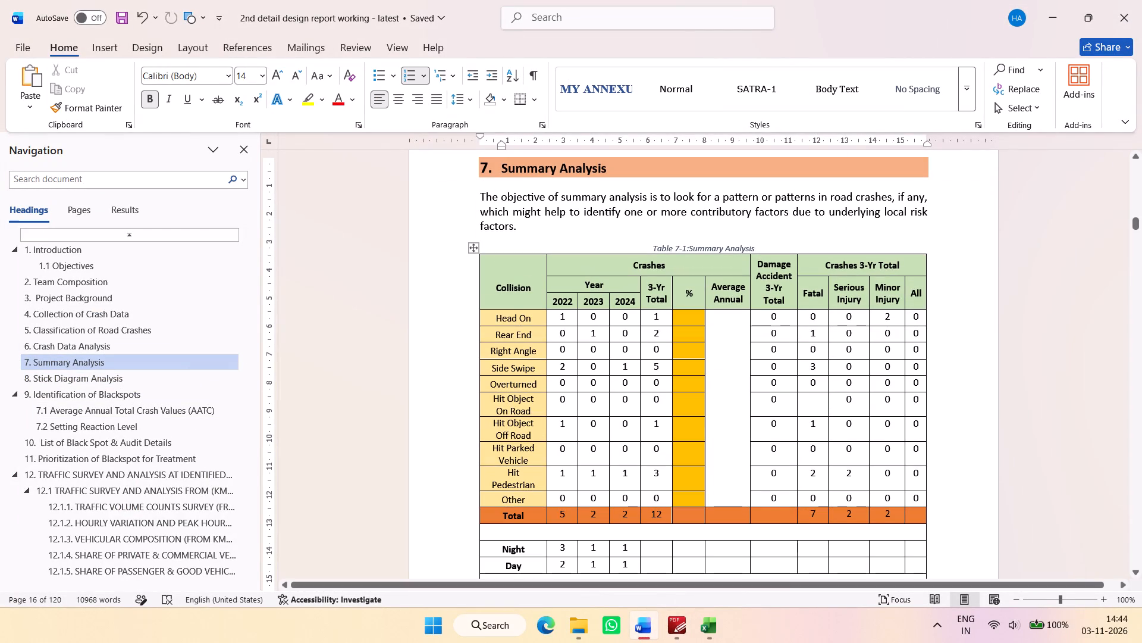
left_click_drag(567, 320, 618, 356)
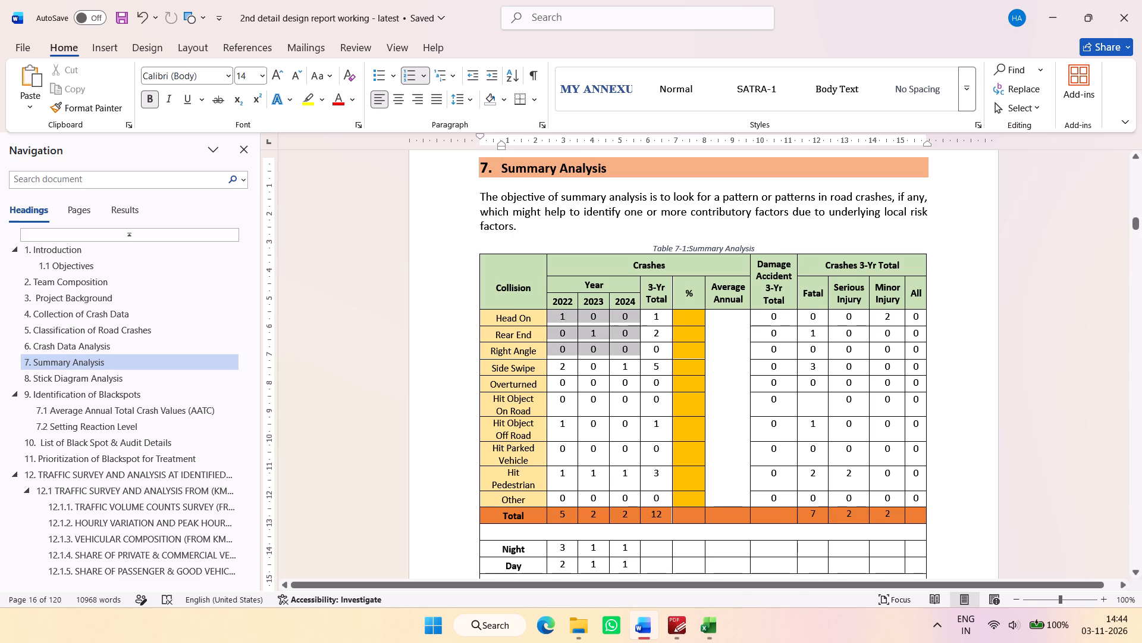
left_click_drag(618, 356, 665, 483)
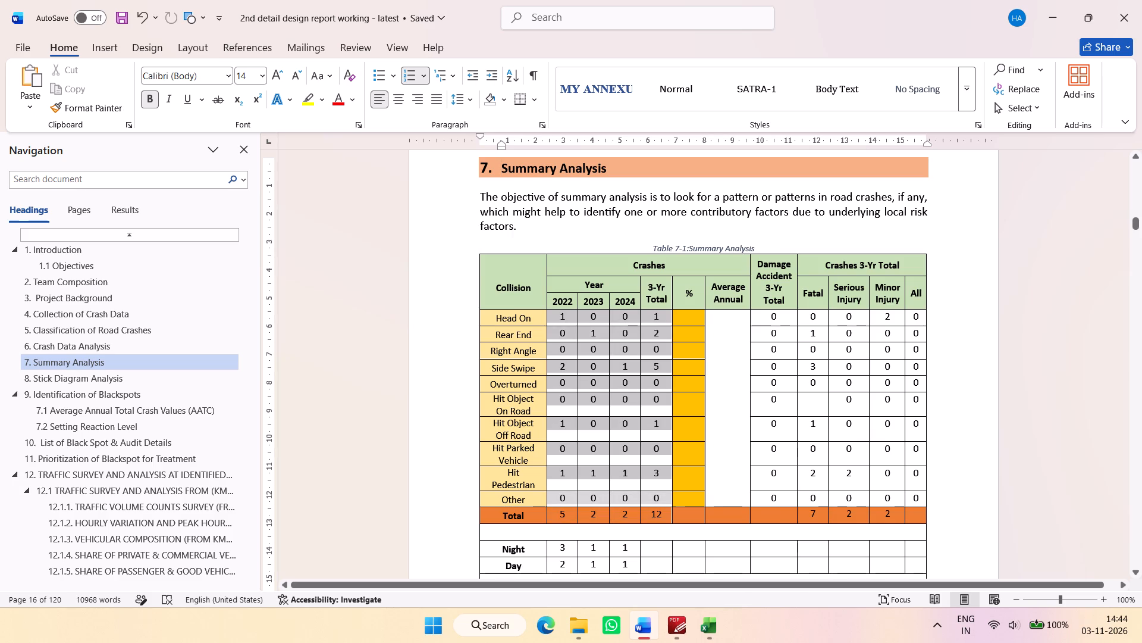
left_click_drag(665, 483, 665, 495)
left_click(783, 498)
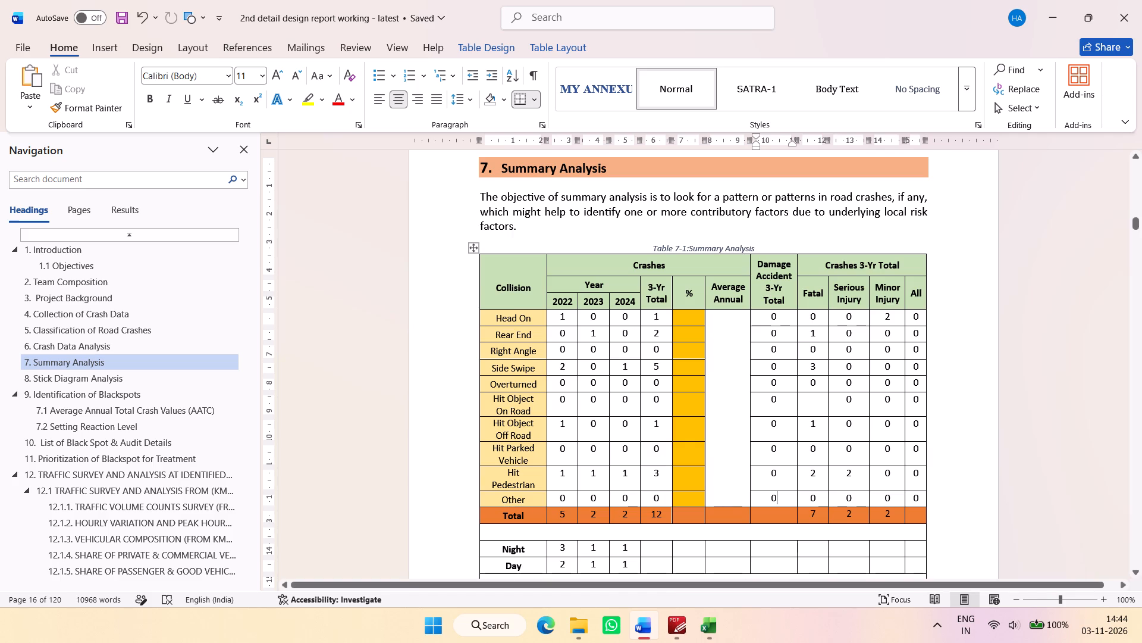
Go through the report's sections from Identification of Blackspots to List of Annexures, including the four blackspot locations.
left_click(149, 400)
left_click(148, 407)
left_click(143, 423)
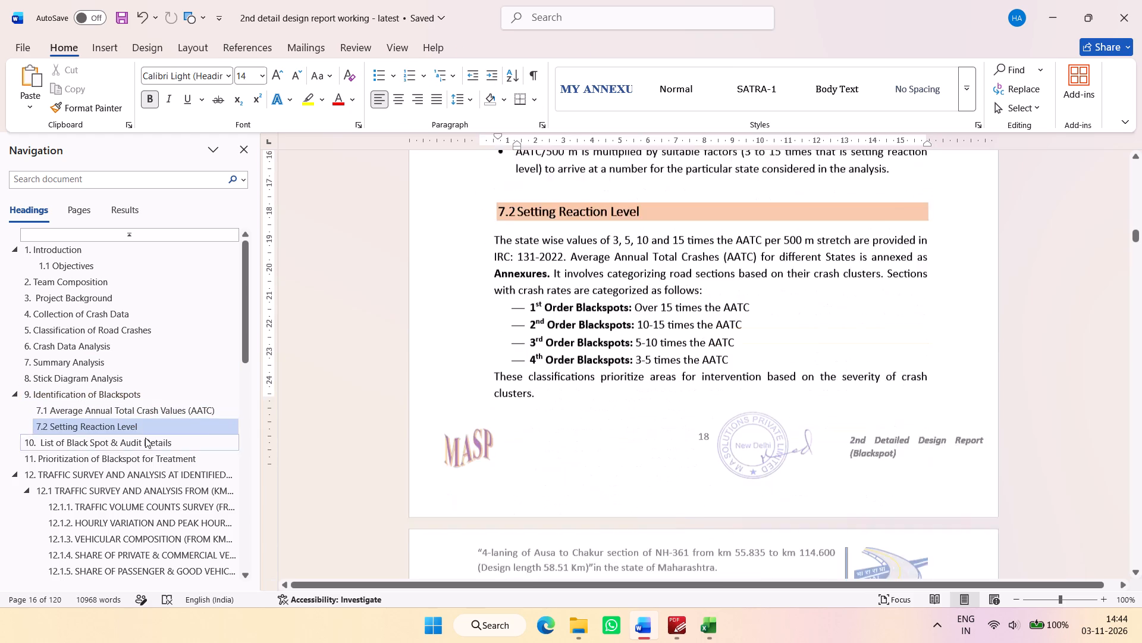
left_click(148, 438)
left_click(148, 451)
scroll(156, 482, "down", 2)
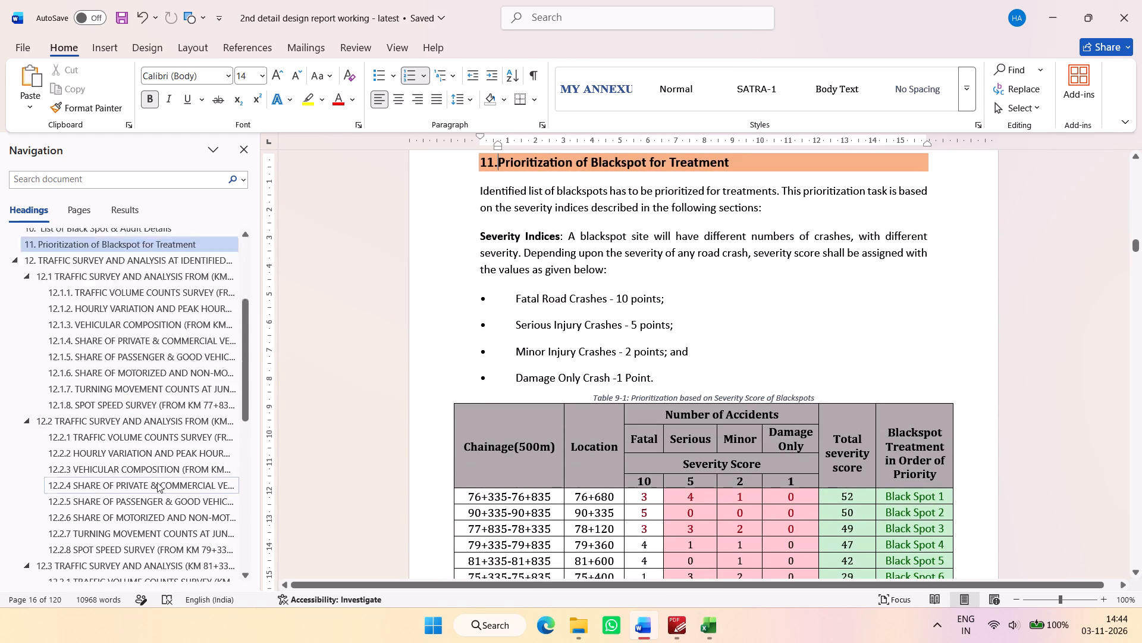
scroll(157, 482, "down", 11)
left_click(155, 516)
left_click(168, 480)
left_click(171, 500)
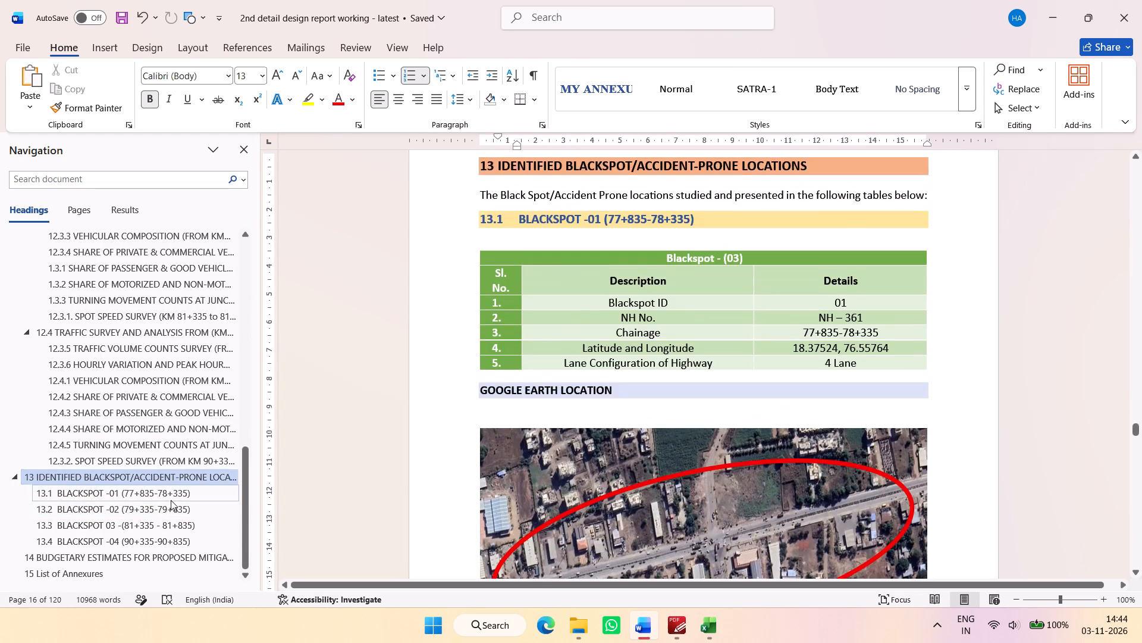
left_click(171, 508)
left_click(172, 520)
left_click(174, 537)
left_click(181, 556)
left_click(172, 566)
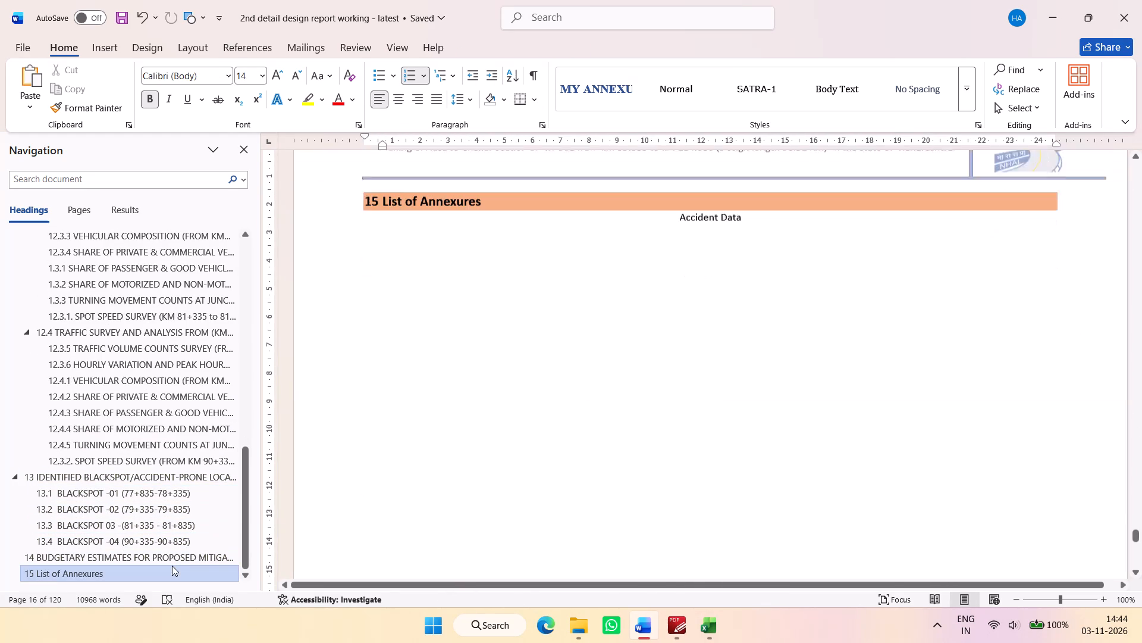
Examine the transverse bar marking and road sign items in the Ausa-Chakur budgetary estimates table.
left_click(172, 553)
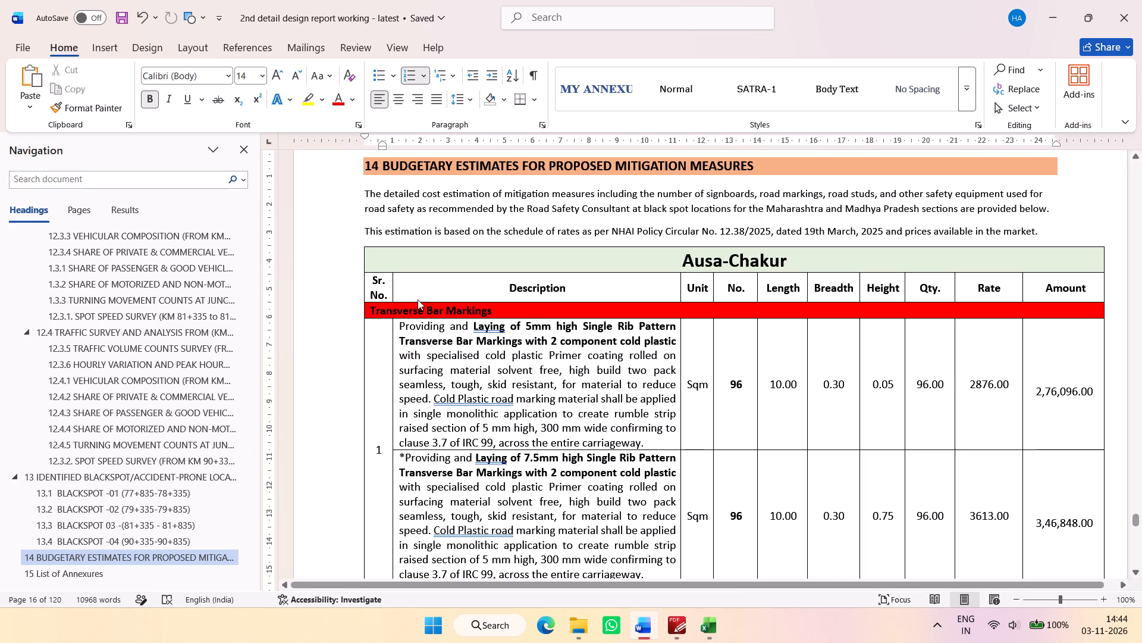
left_click(404, 327)
left_click_drag(400, 325, 634, 437)
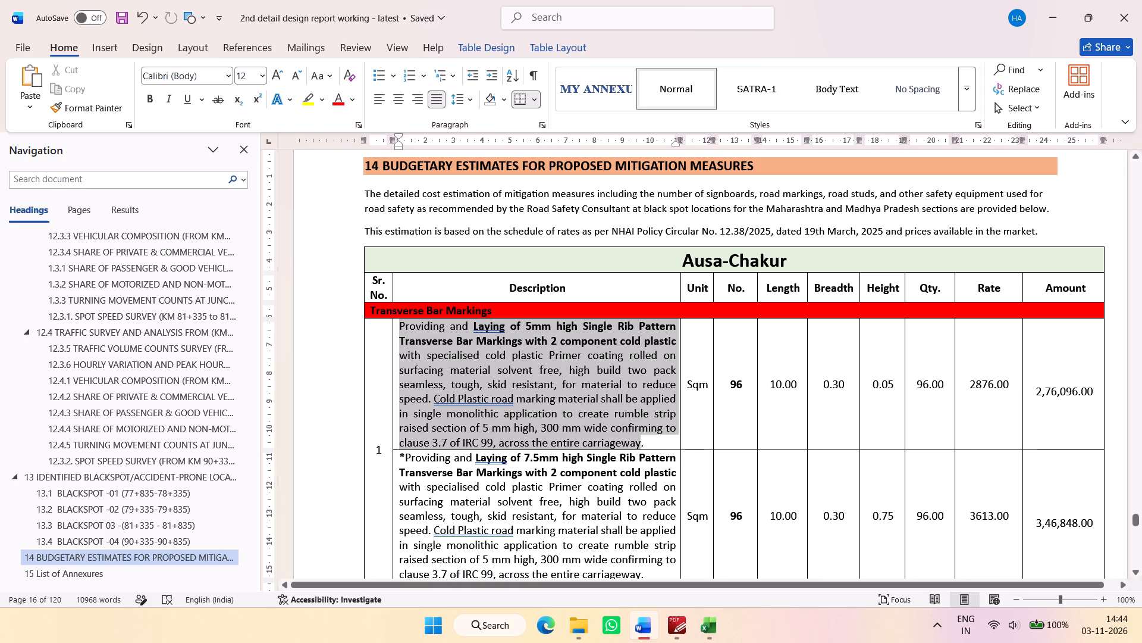
left_click_drag(634, 437, 1107, 477)
scroll(704, 415, "down", 4)
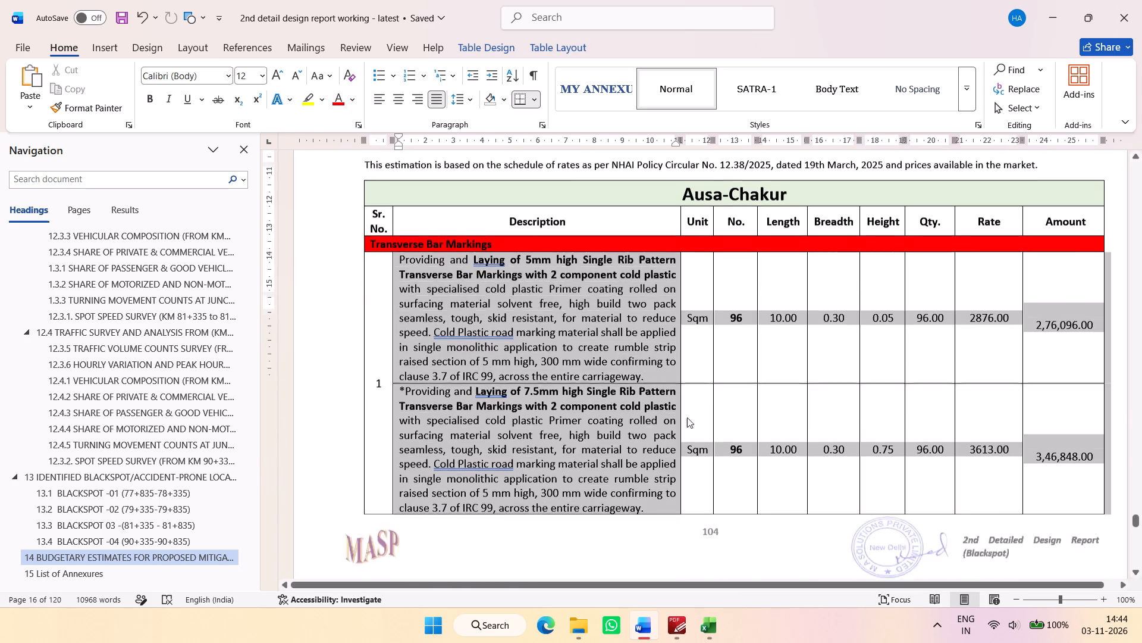
scroll(687, 417, "down", 8)
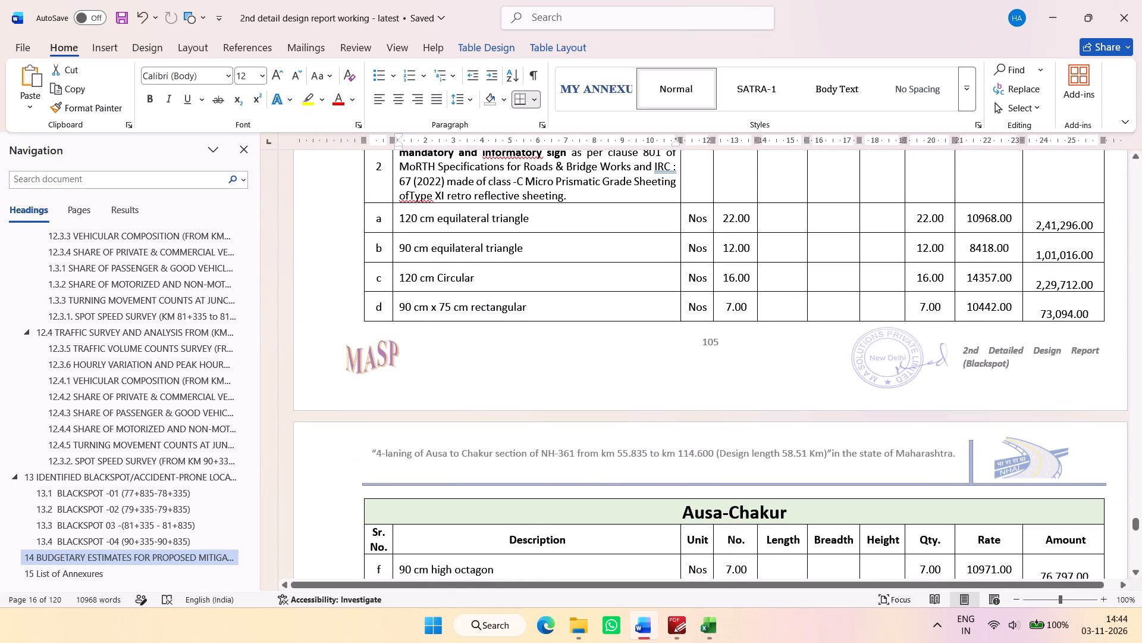
Check the Blackspot -04 (90+335-90+835) section, and go over the budgetary estimates and annexures again.
left_click(97, 541)
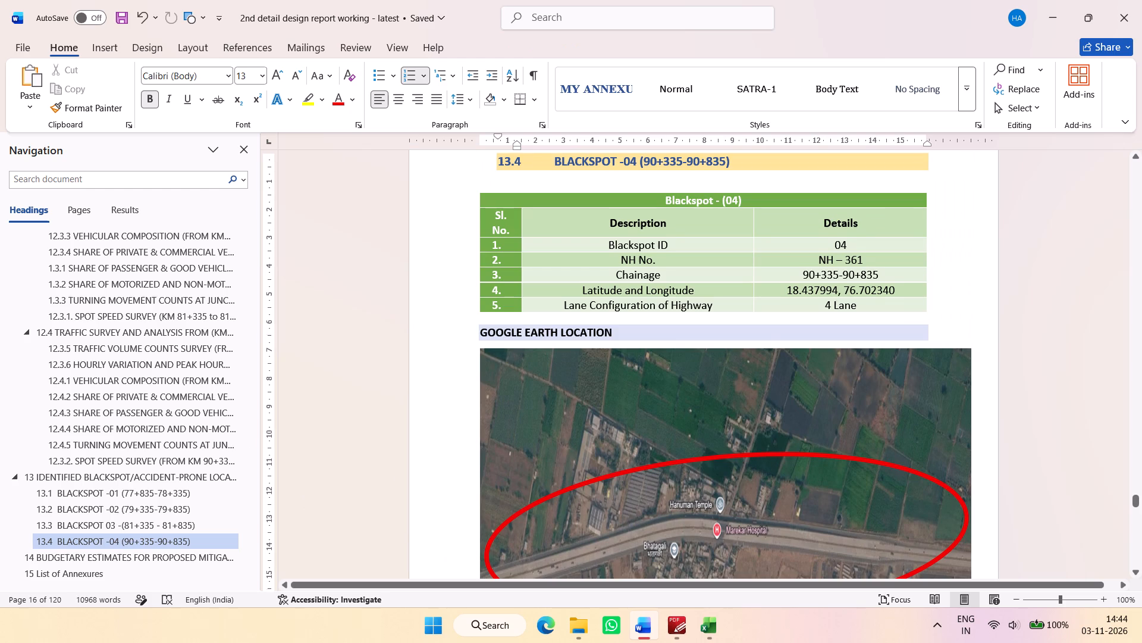
scroll(740, 421, "down", 3)
scroll(740, 421, "up", 2)
scroll(135, 536, "down", 1)
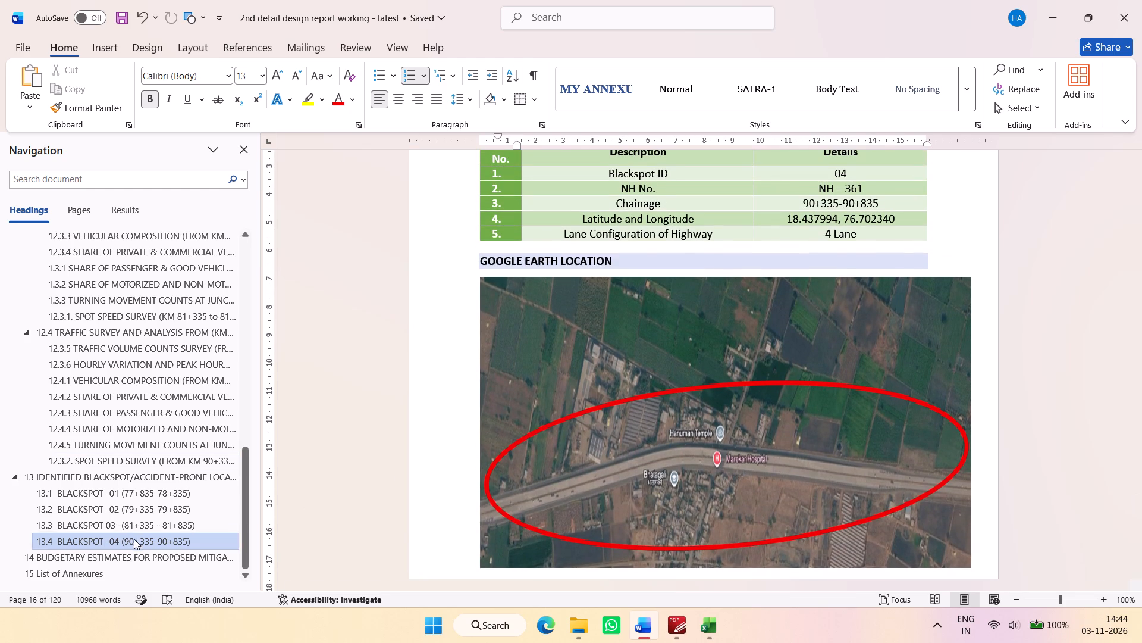
scroll(134, 539, "down", 1)
left_click(127, 551)
scroll(500, 410, "down", 5)
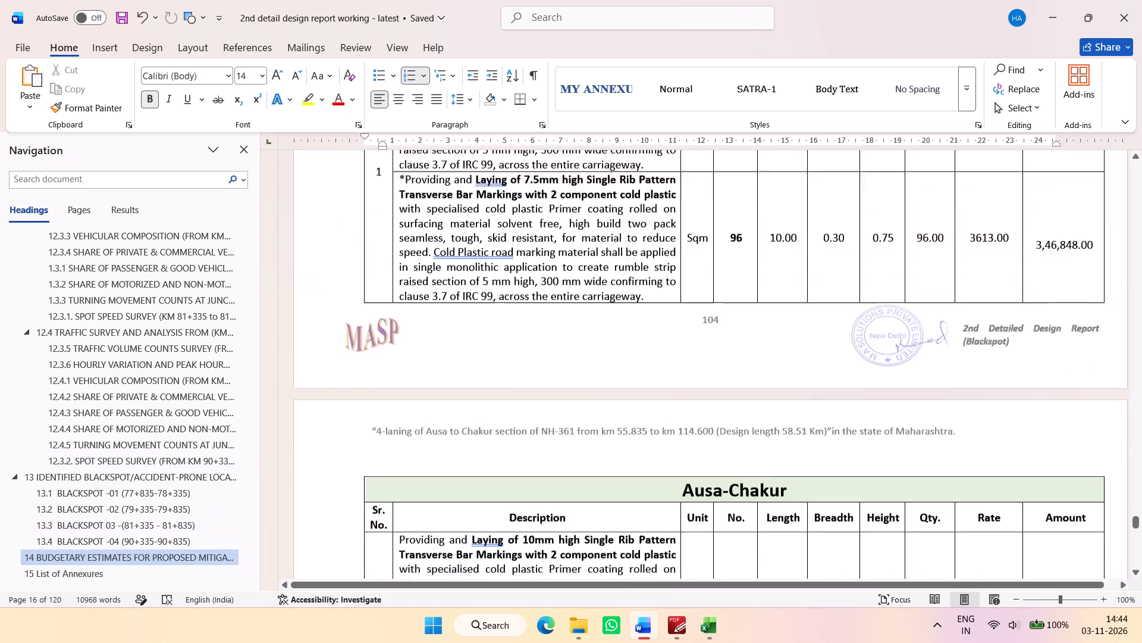
scroll(500, 410, "down", 20)
scroll(500, 410, "down", 20)
scroll(500, 410, "down", 18)
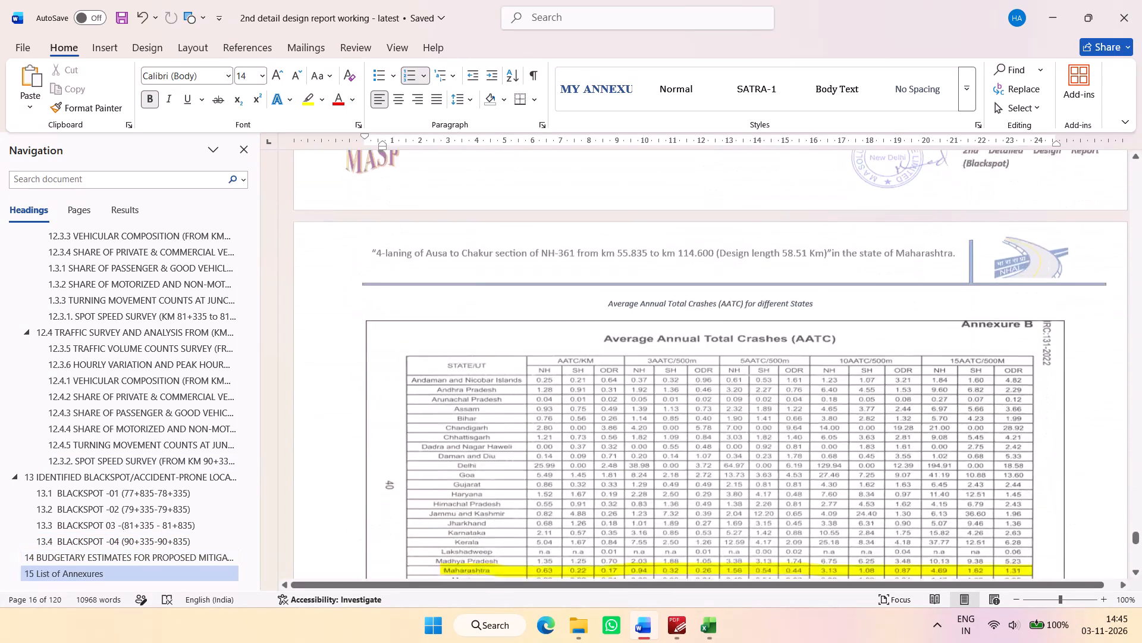
scroll(501, 408, "down", 2)
left_click(214, 550)
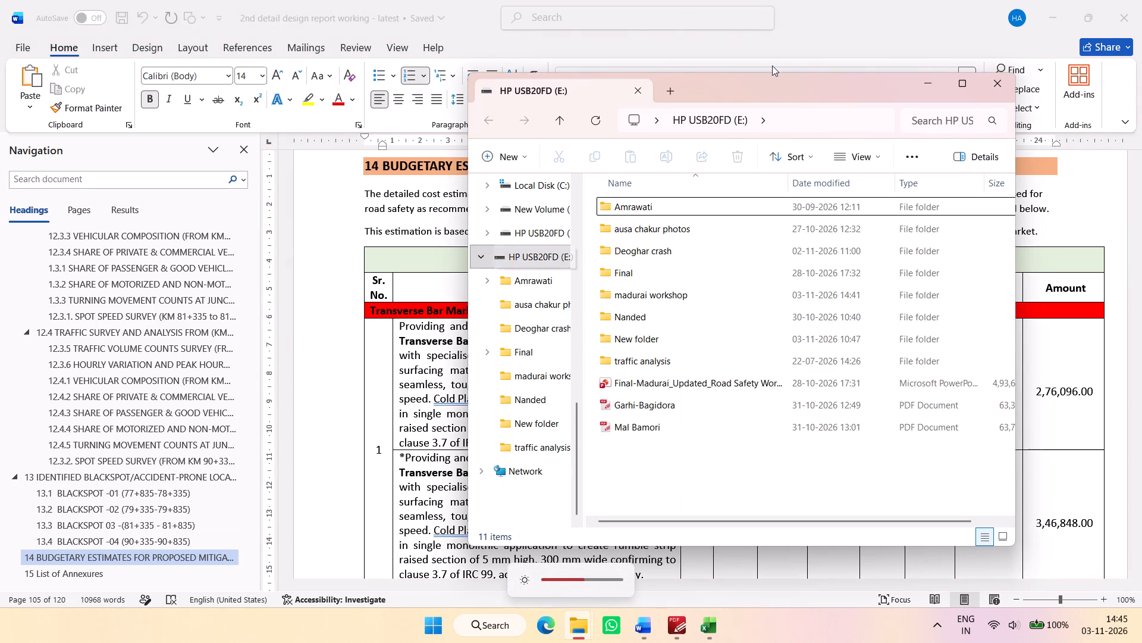
Save the 2nd detail design report and clear the open report, USB drive and accident data windows from the desktop.
left_click(808, 0)
left_click(115, 11)
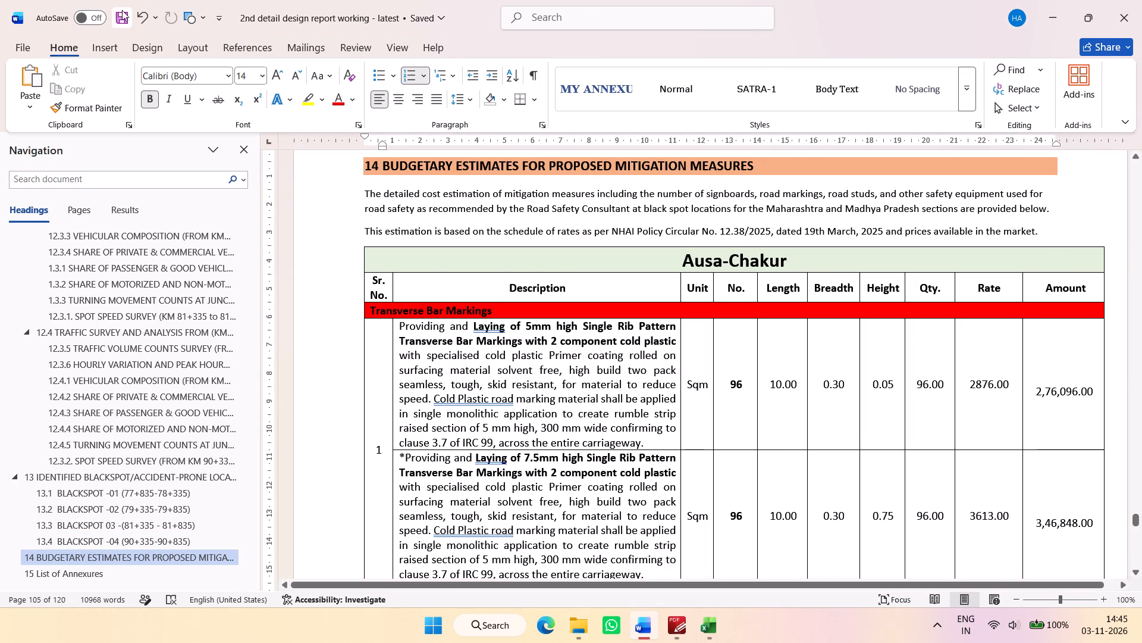
left_click(1040, 0)
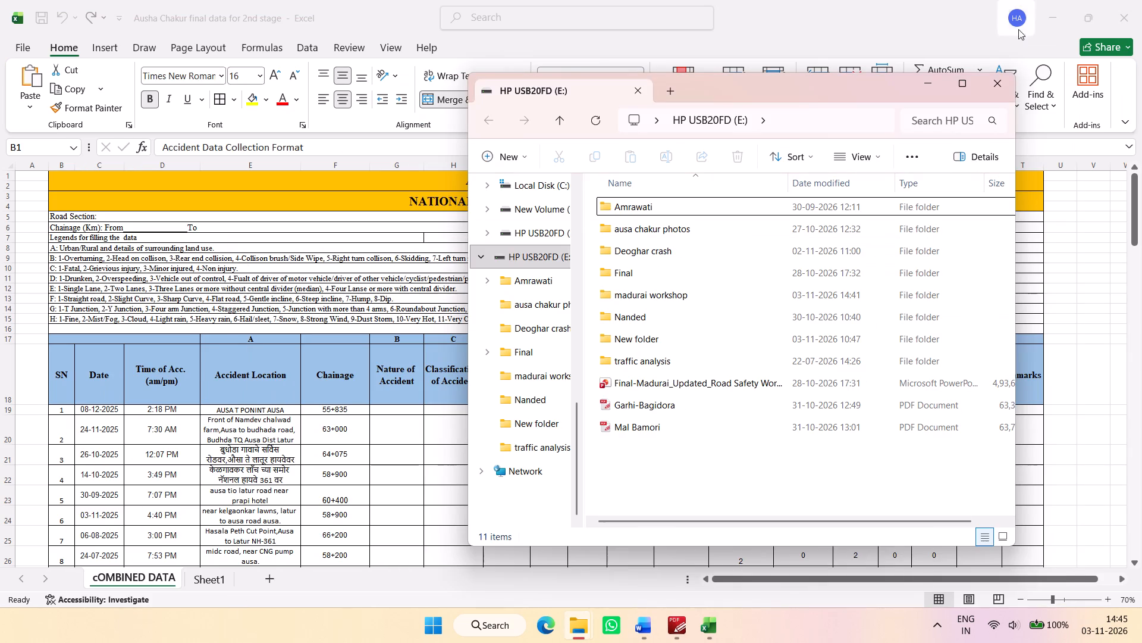
left_click(981, 89)
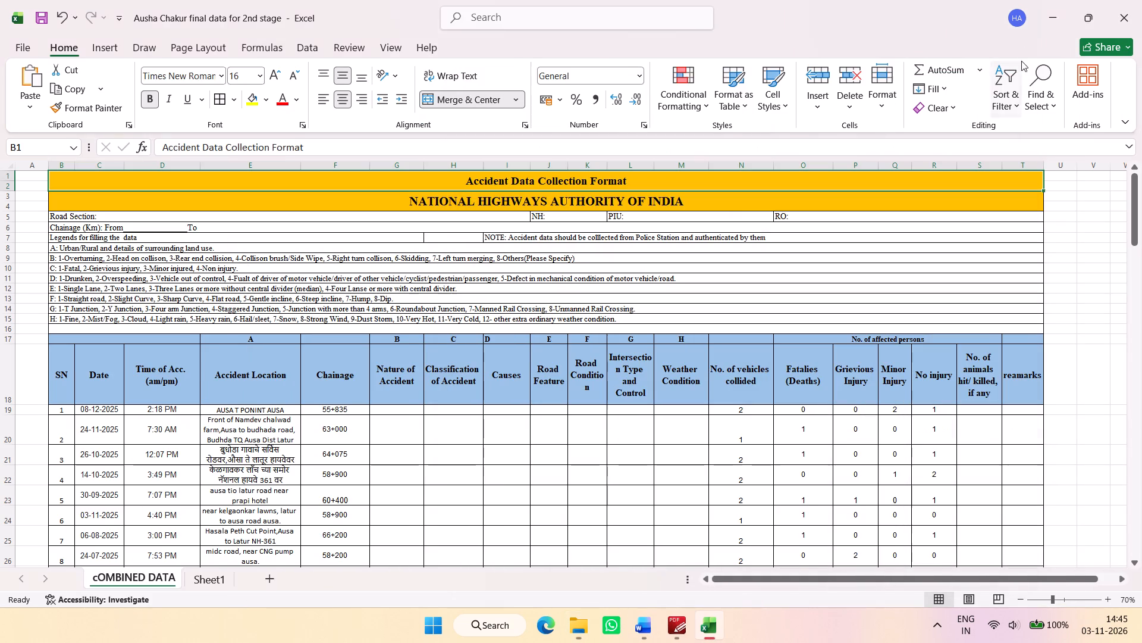
left_click(1047, 21)
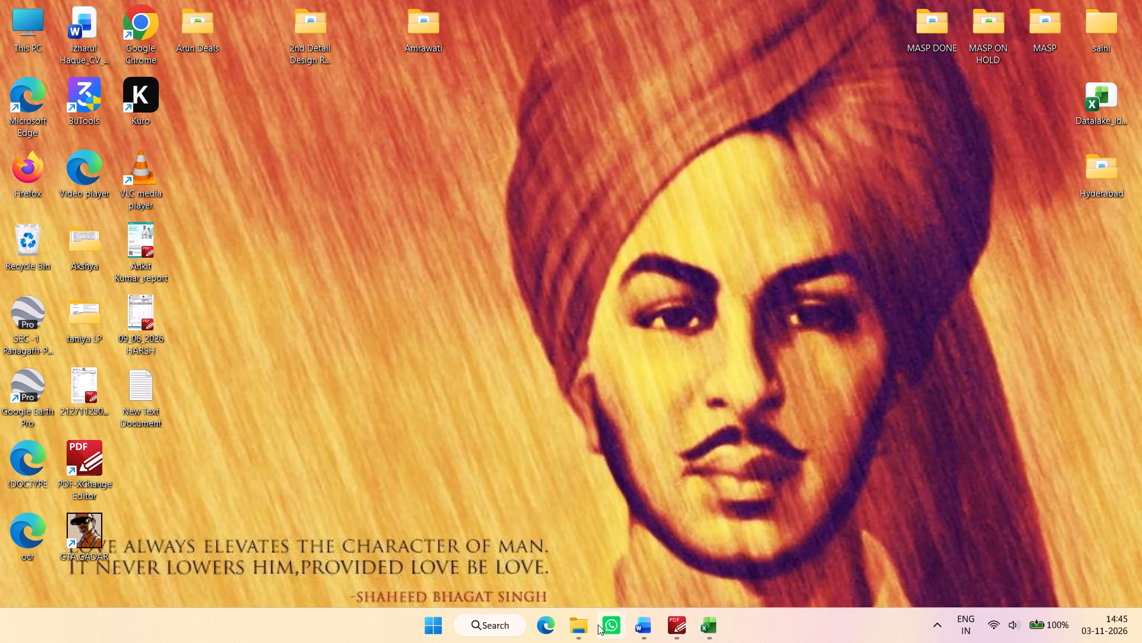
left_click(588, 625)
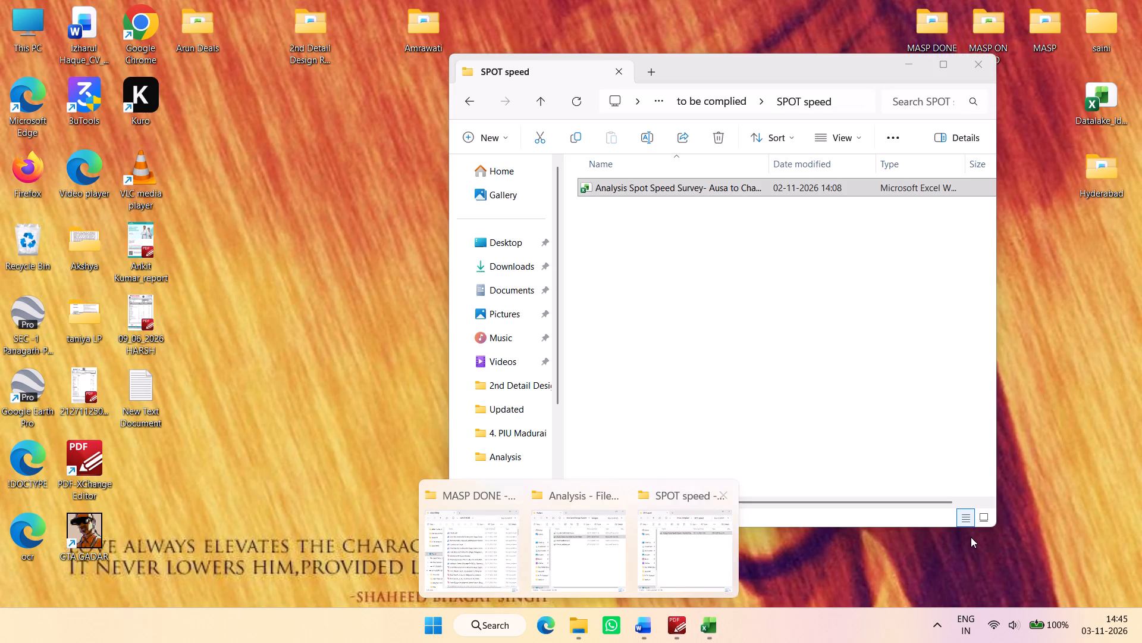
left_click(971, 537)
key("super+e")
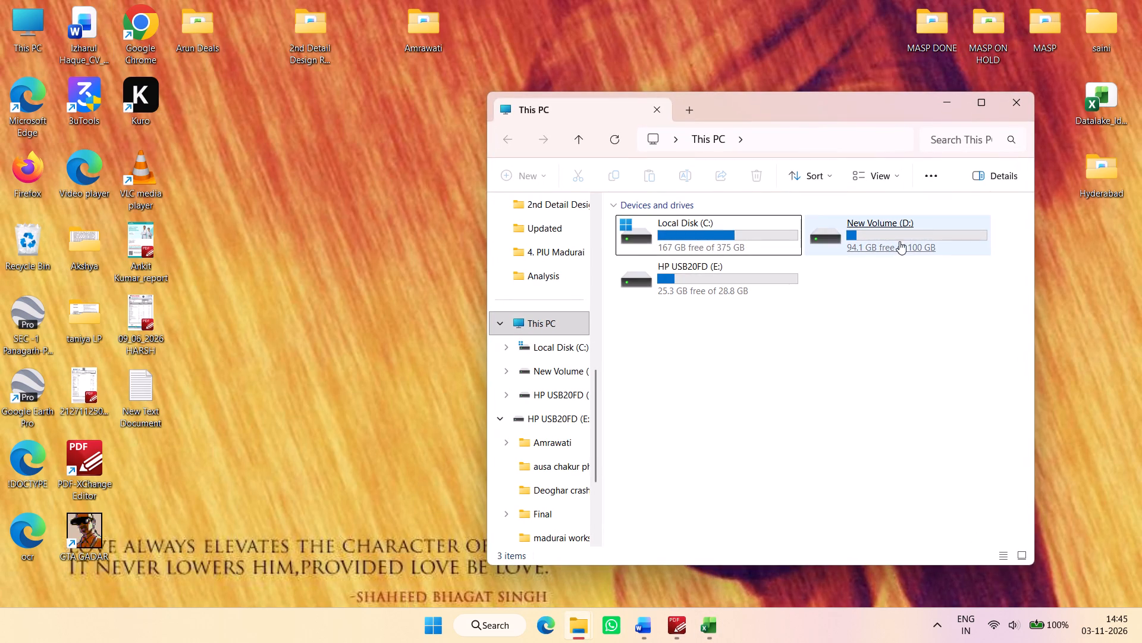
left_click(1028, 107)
Open the Training workshop report_Madurai document from the madurai workshop folder on the HP USB20FD (E:) drive.
key("super+e")
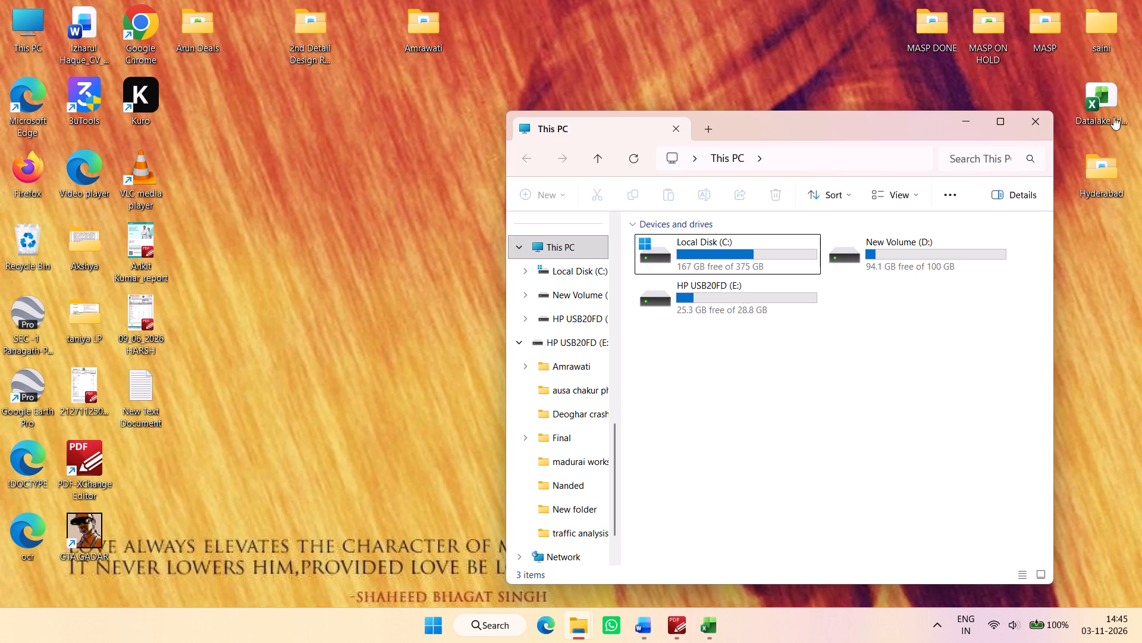
left_click(776, 312)
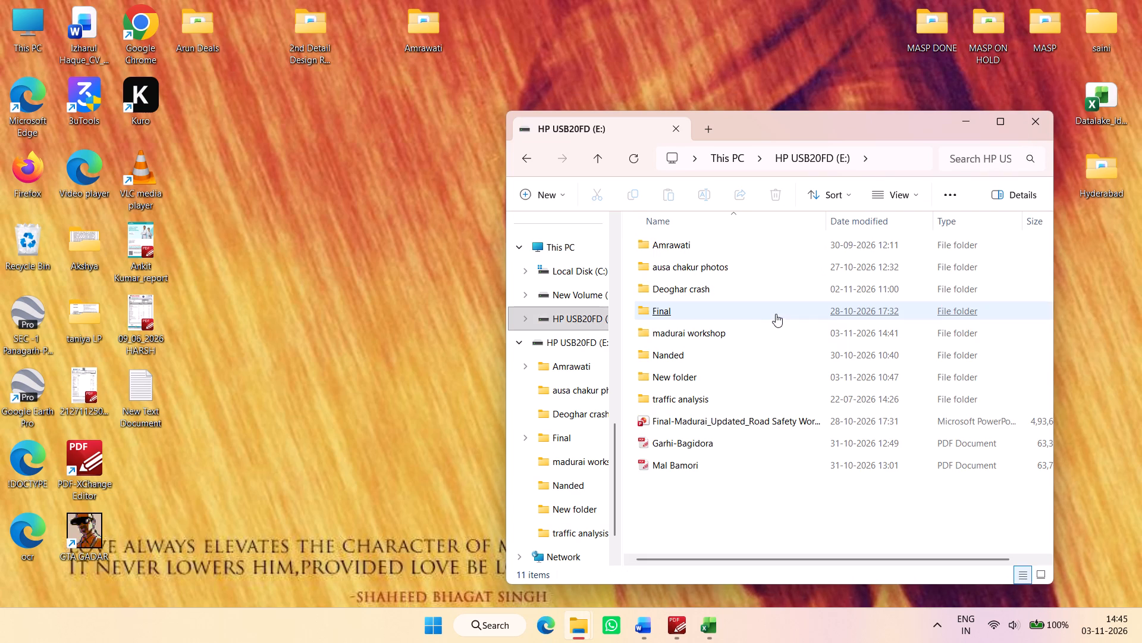
left_click(739, 333)
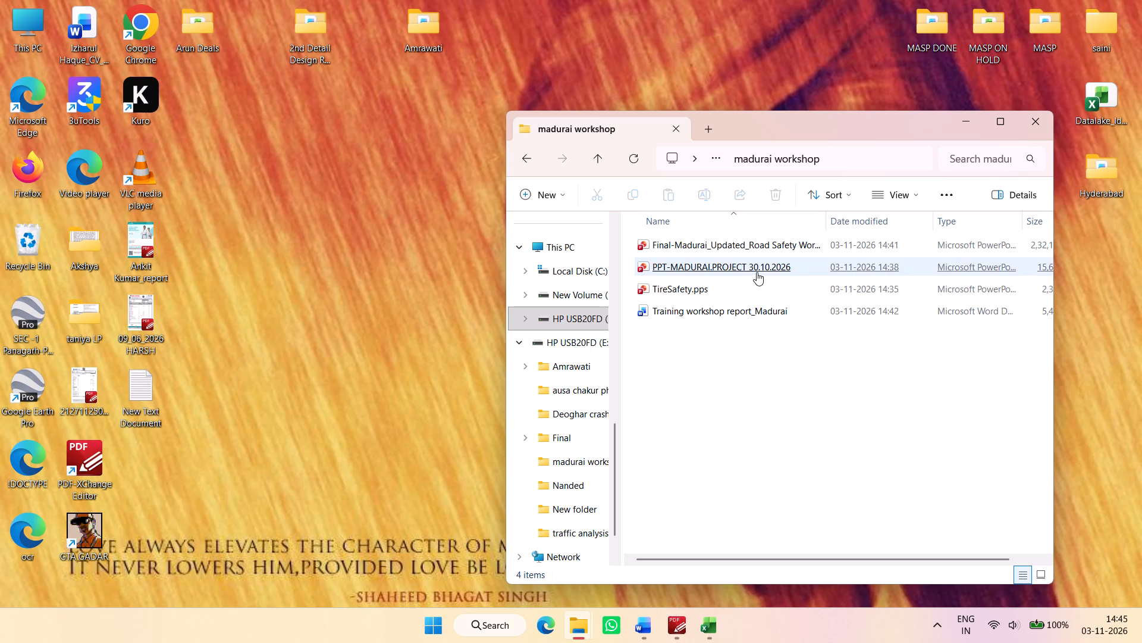
left_click(729, 314)
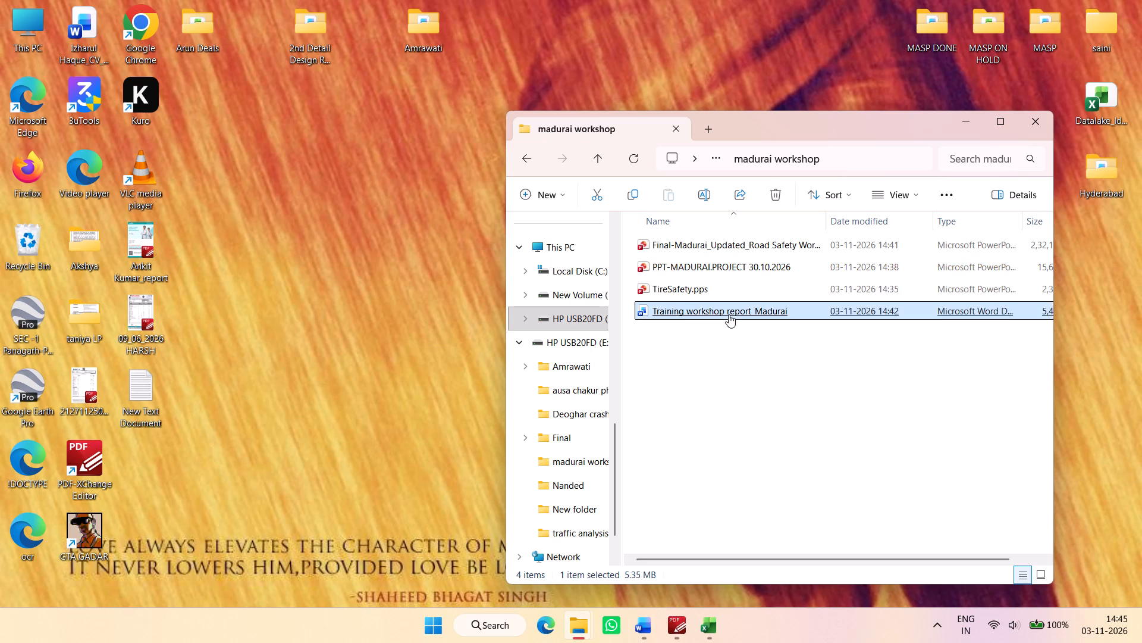
Look through the Madurai workshop report from the cover to the attendance sheets, and back to the Detailed Presentation section.
scroll(729, 312, "down", 2)
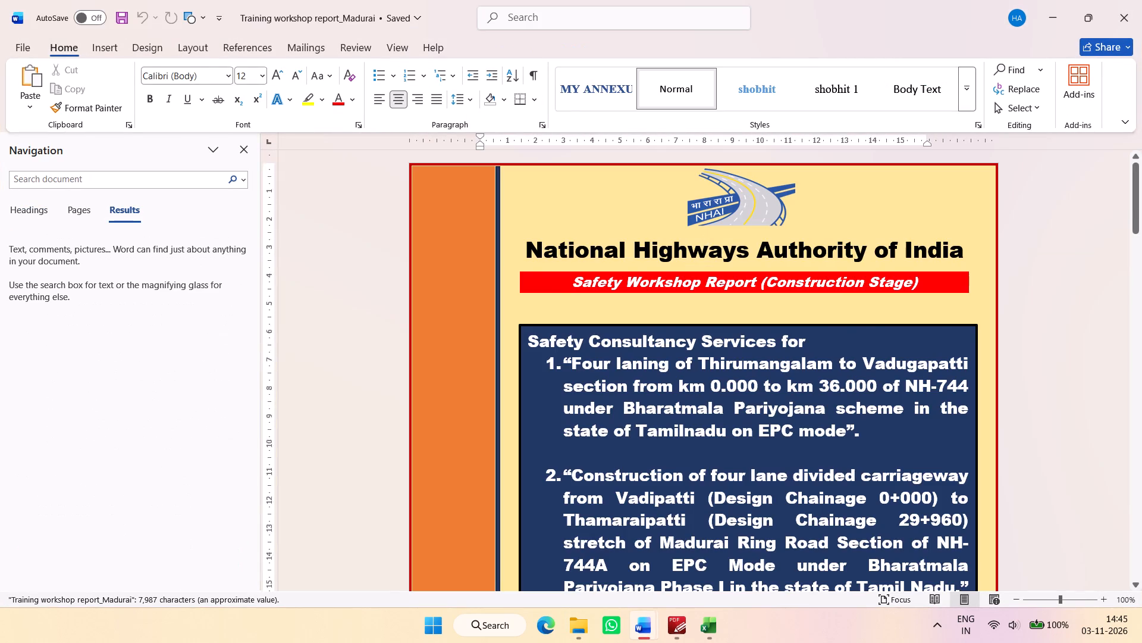
scroll(733, 320, "down", 15)
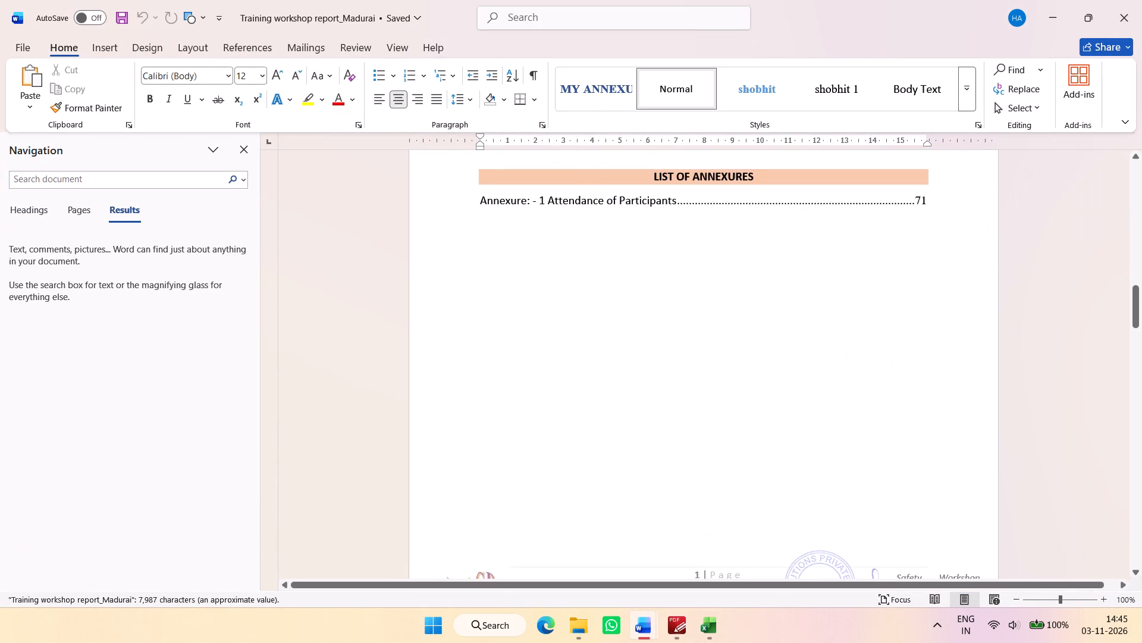
scroll(734, 321, "down", 5)
scroll(734, 321, "down", 20)
scroll(734, 321, "down", 17)
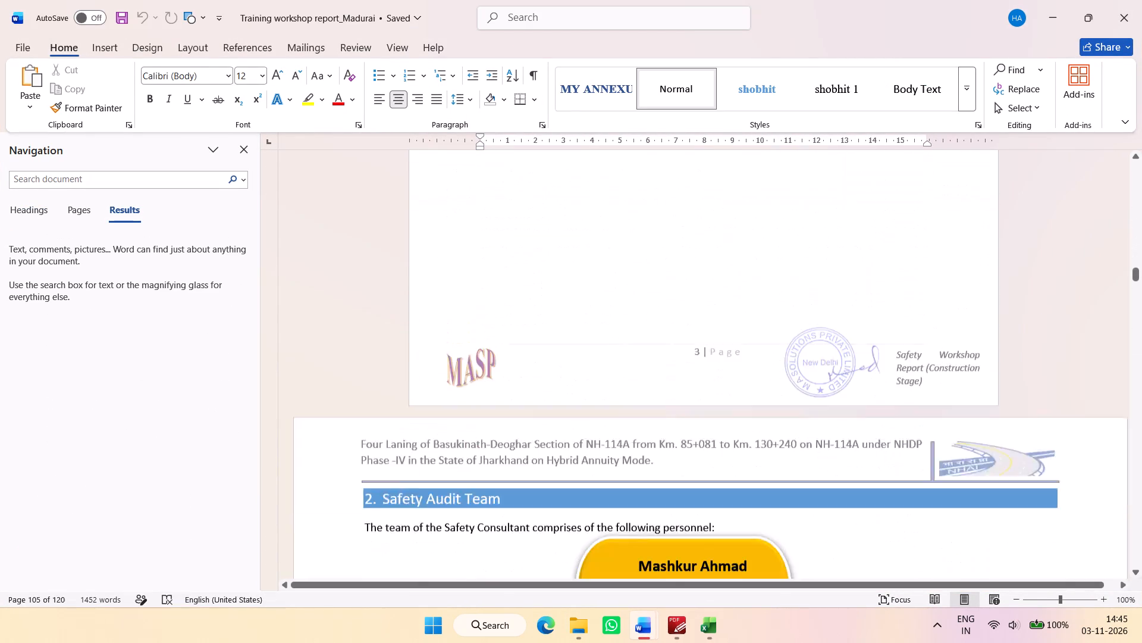
scroll(734, 321, "down", 20)
scroll(734, 321, "down", 20)
scroll(734, 321, "down", 14)
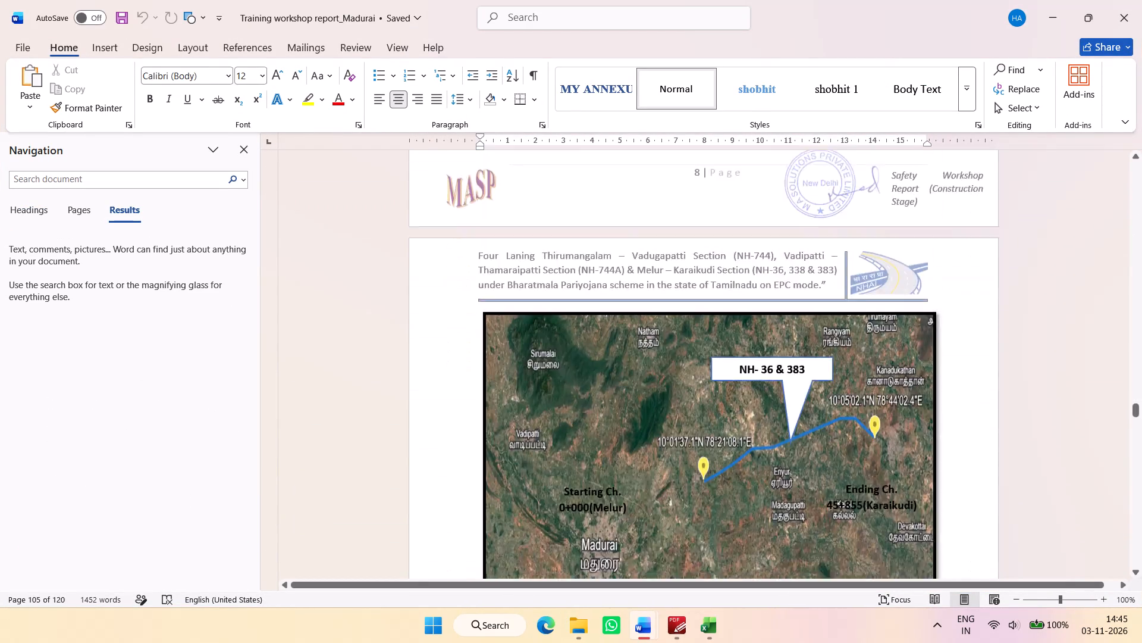
scroll(738, 313, "down", 20)
scroll(738, 313, "down", 20)
scroll(738, 313, "down", 8)
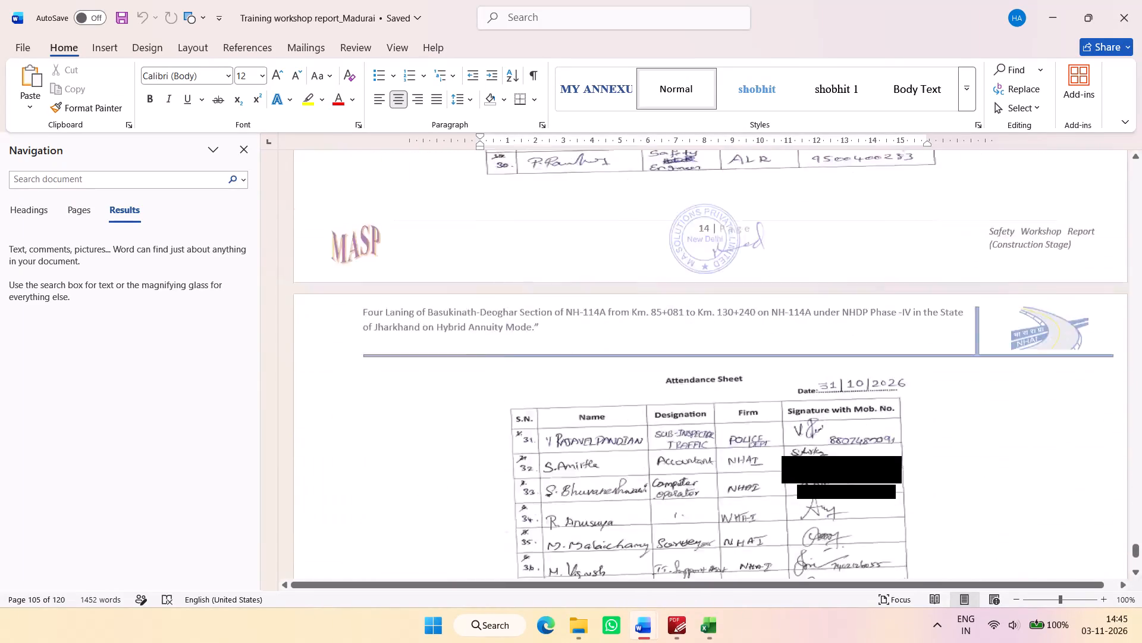
scroll(737, 310, "down", 15)
scroll(737, 310, "up", 1)
scroll(737, 310, "down", 12)
scroll(843, 320, "up", 6)
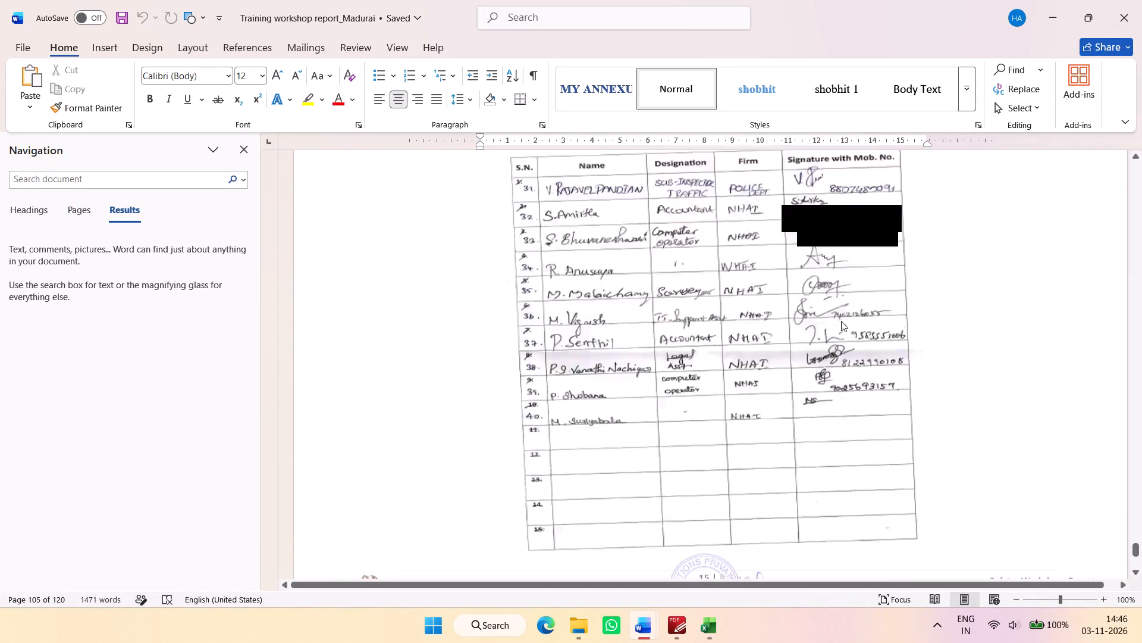
scroll(841, 321, "up", 15)
scroll(841, 321, "up", 9)
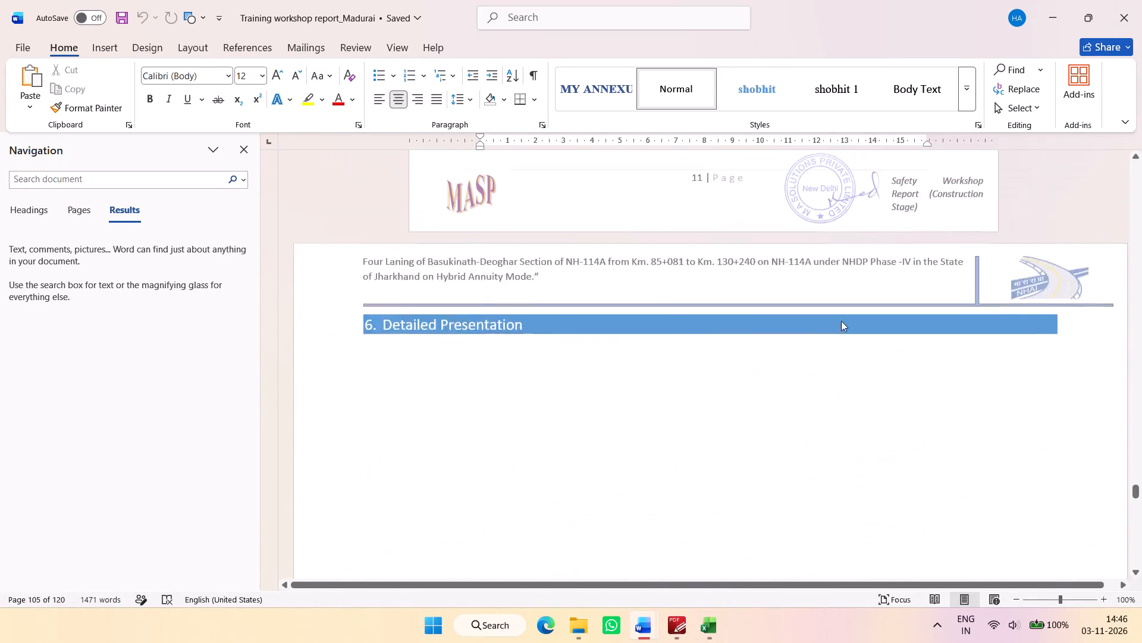
Close the Madurai training workshop report and minimize the 2nd detail design report to return to the madurai workshop folder.
scroll(841, 321, "up", 1)
left_click(1141, 0)
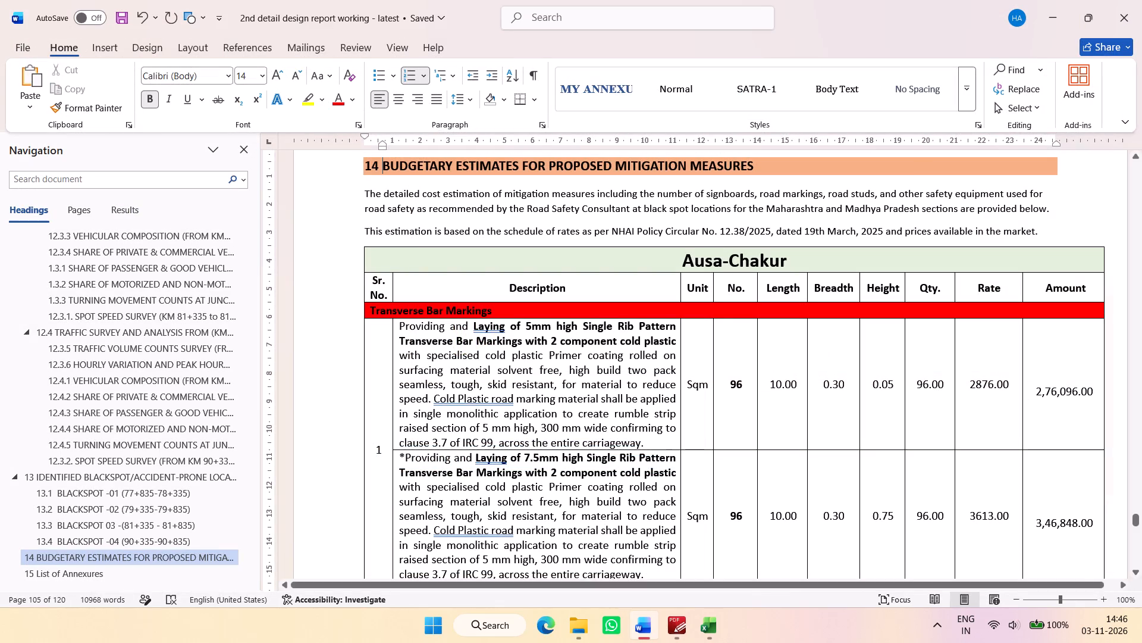
left_click(1063, 15)
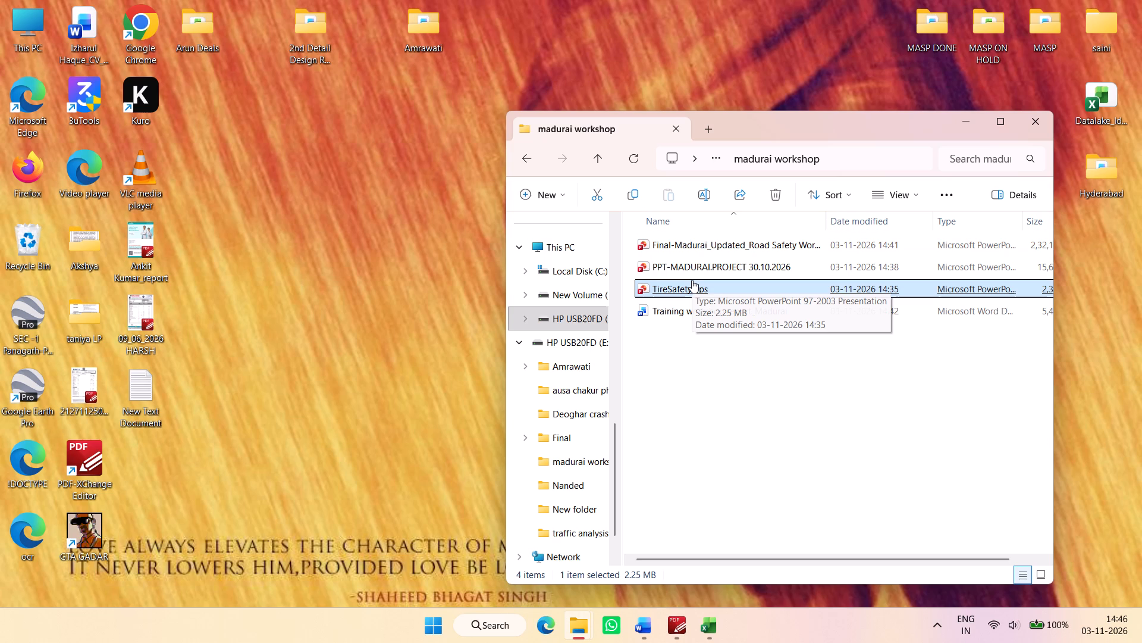
Open the Final-Madurai_Updated_Road Safety Workshop presentation in PowerPoint to check its opening slide, and close it again.
left_click(693, 254)
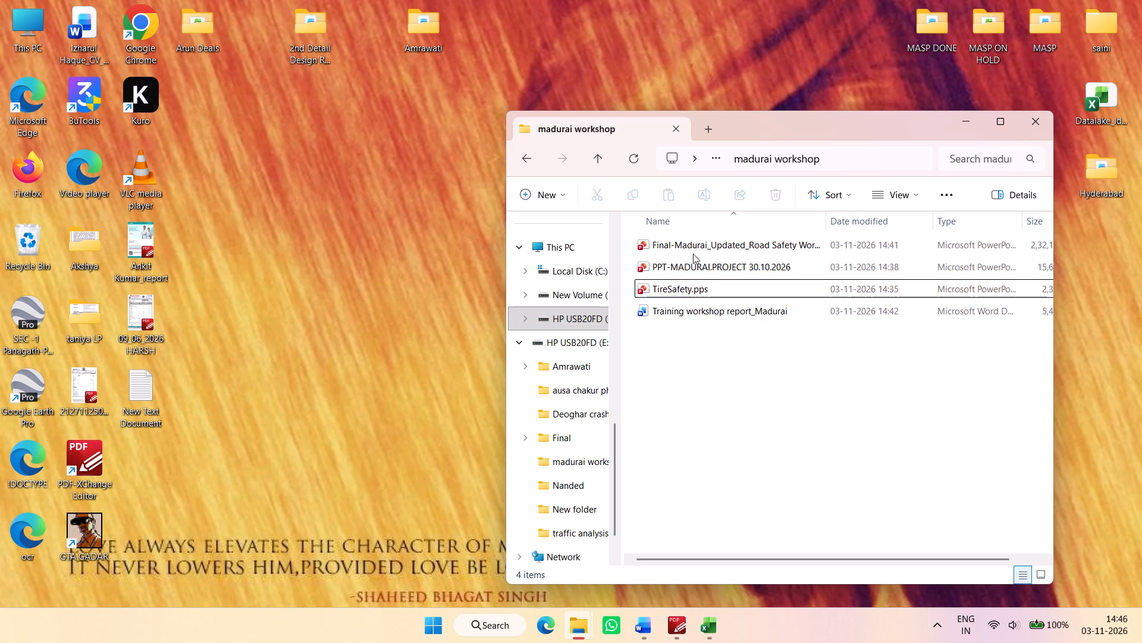
left_click(696, 249)
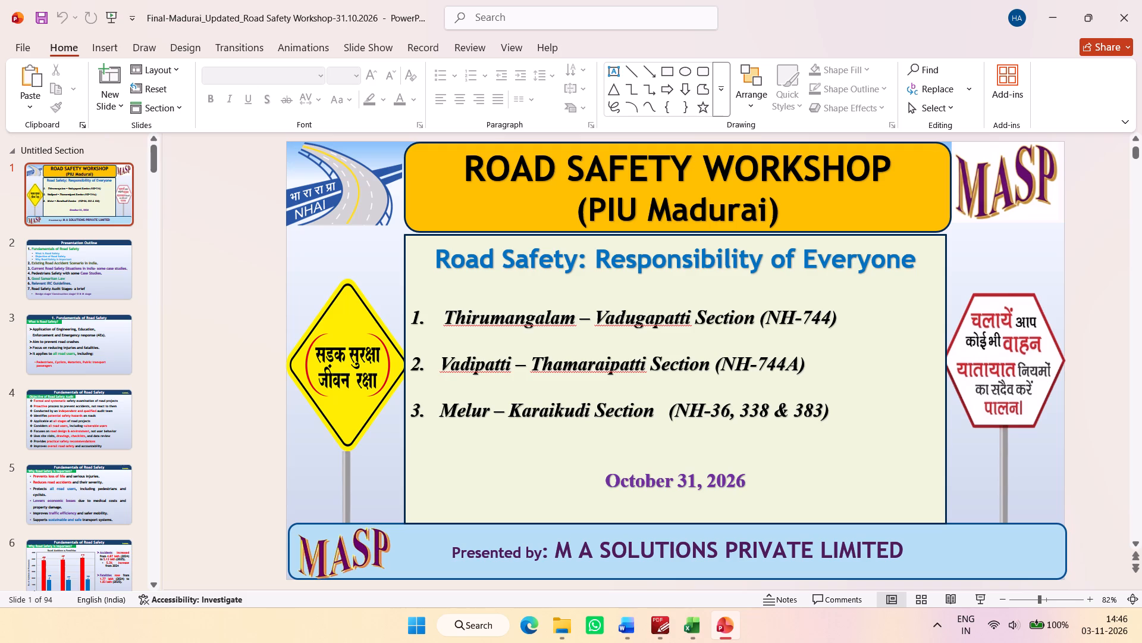
left_click(1127, 0)
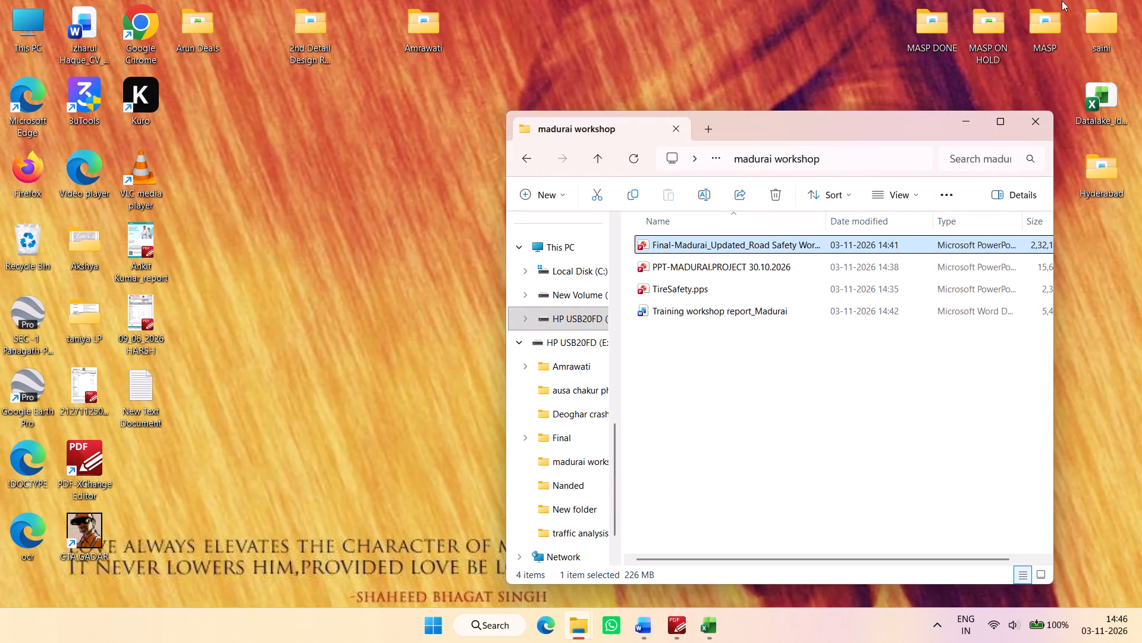
Open the Final-Madurai_Updated_Road Safety Workshop presentation in PDF-XChange Editor and reduce the page zoom to 66.7%.
right_click(733, 240)
left_click(759, 478)
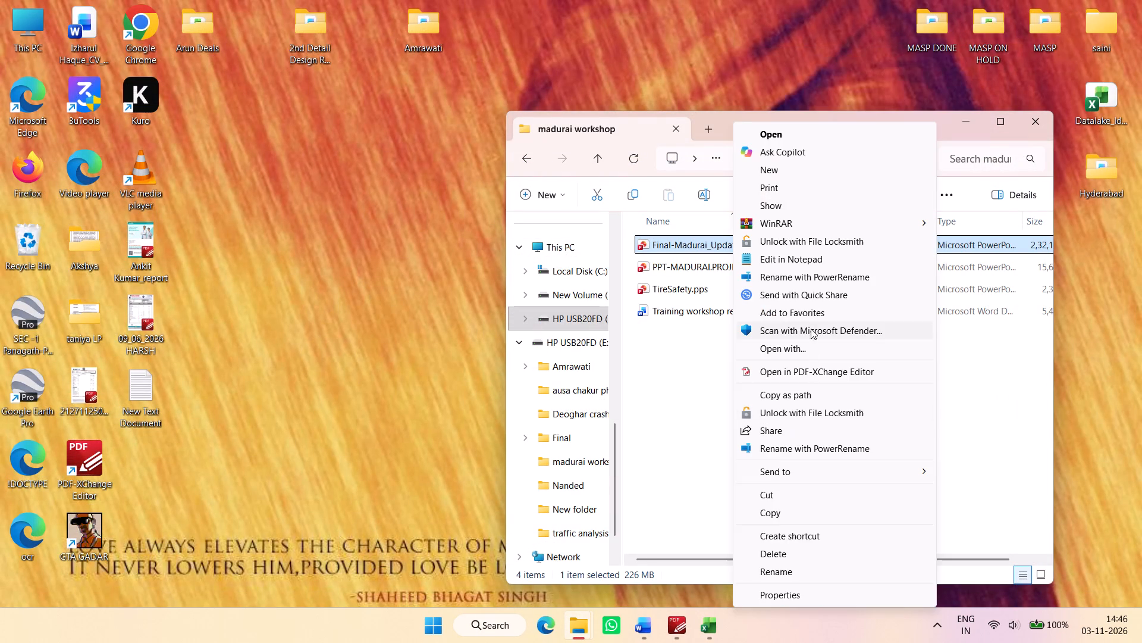
left_click(807, 376)
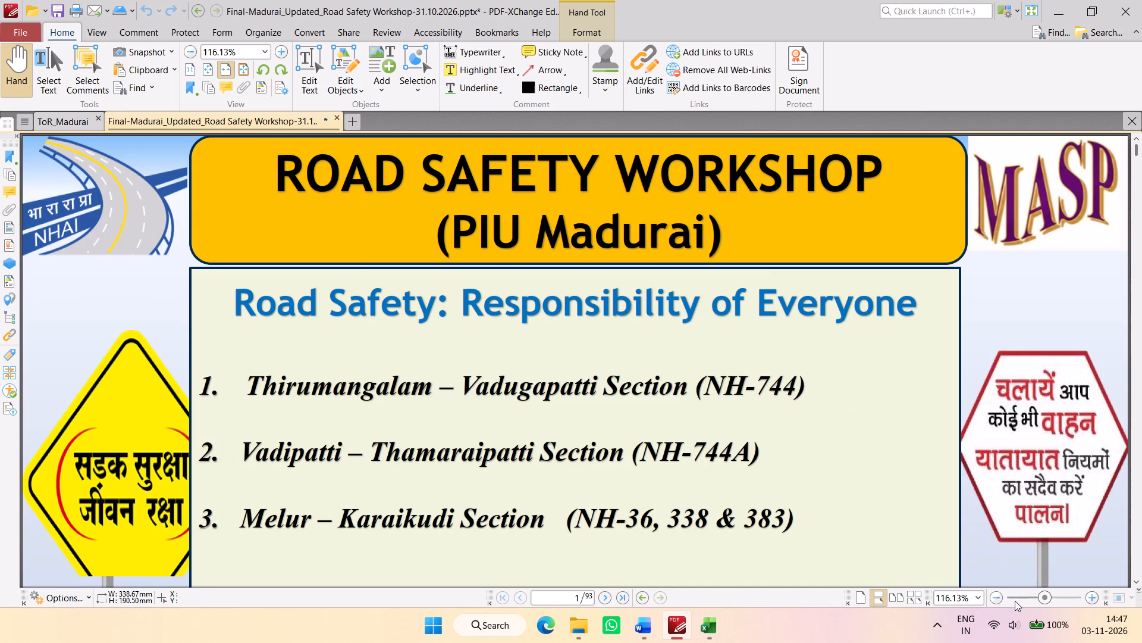
triple_click(990, 595)
left_click(990, 595)
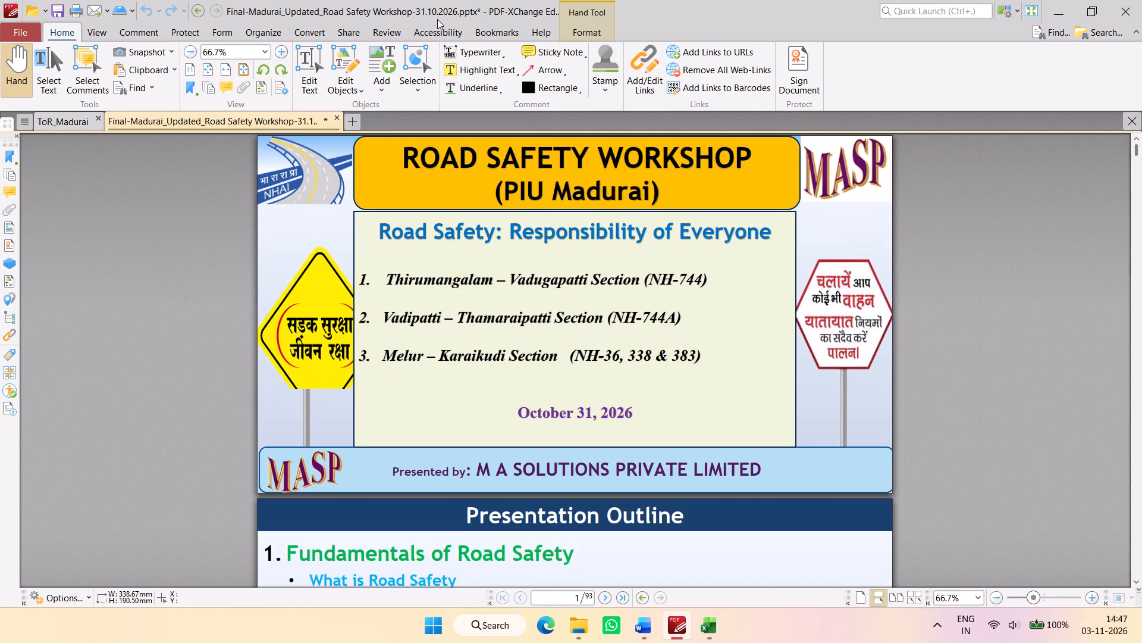
Bring up the image export settings for the workshop slides and look through the page previews.
left_click(290, 27)
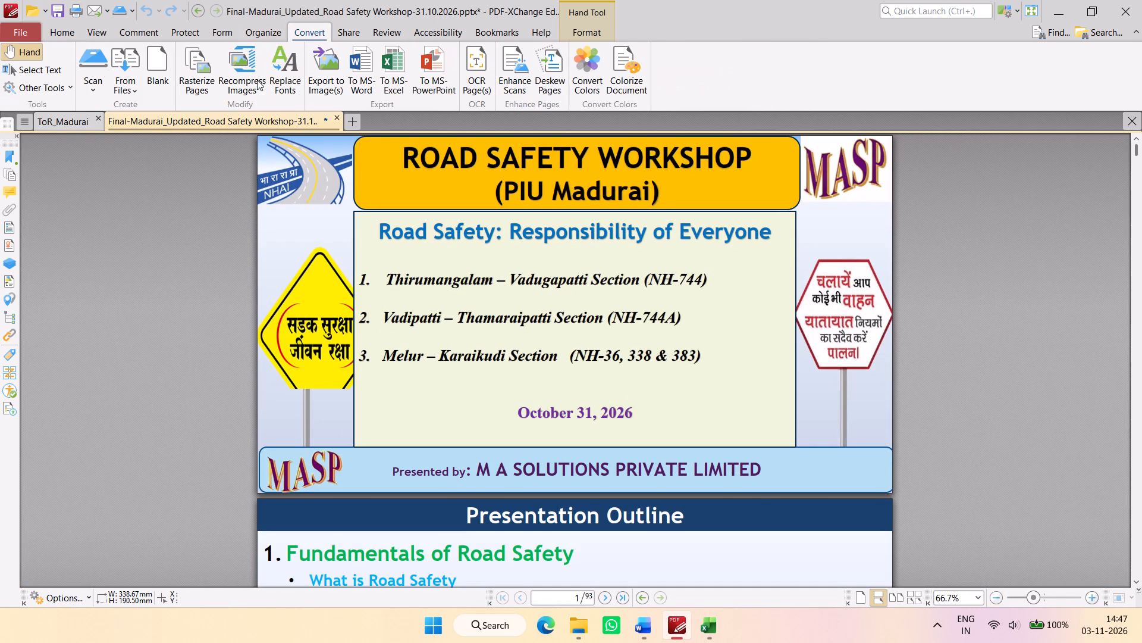
left_click(319, 67)
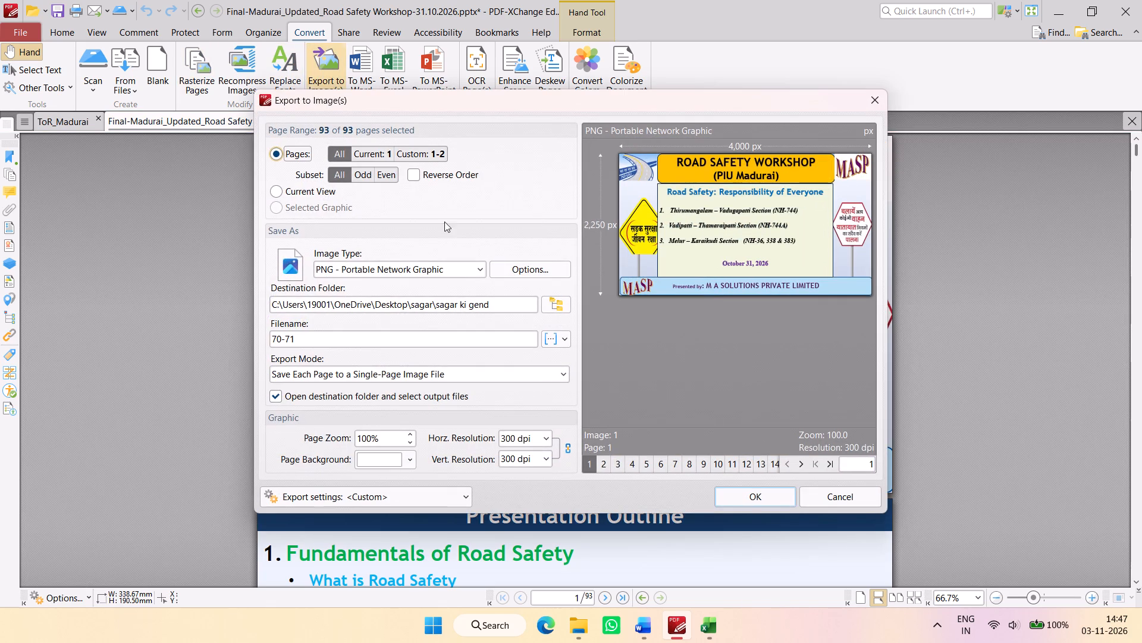
scroll(710, 277, "down", 3)
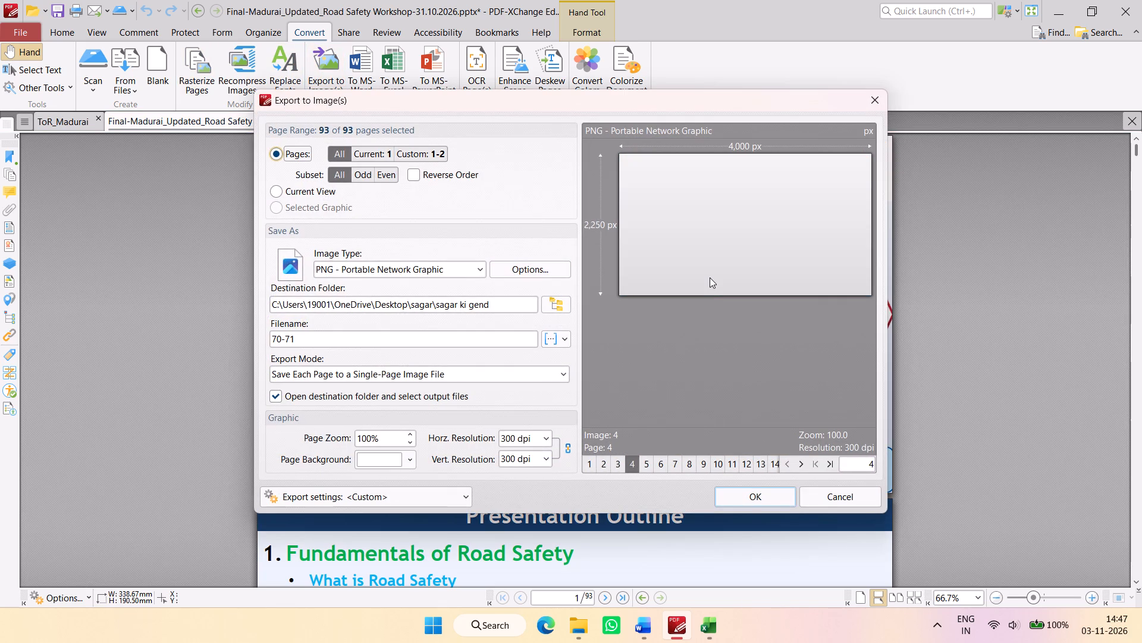
scroll(710, 277, "down", 8)
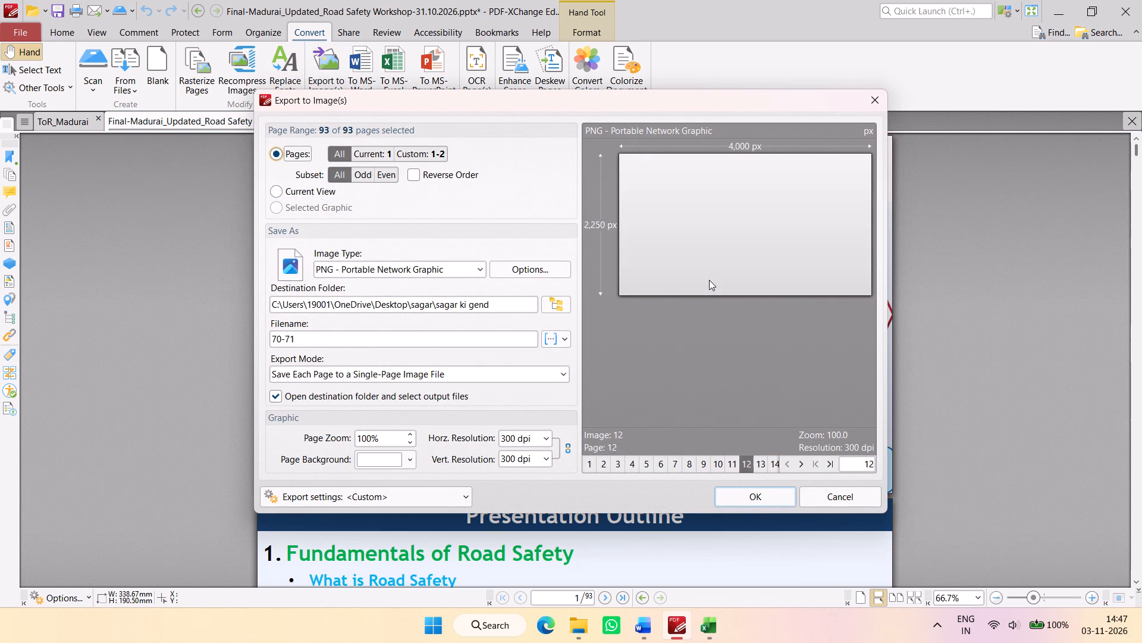
scroll(709, 280, "down", 20)
scroll(709, 280, "down", 6)
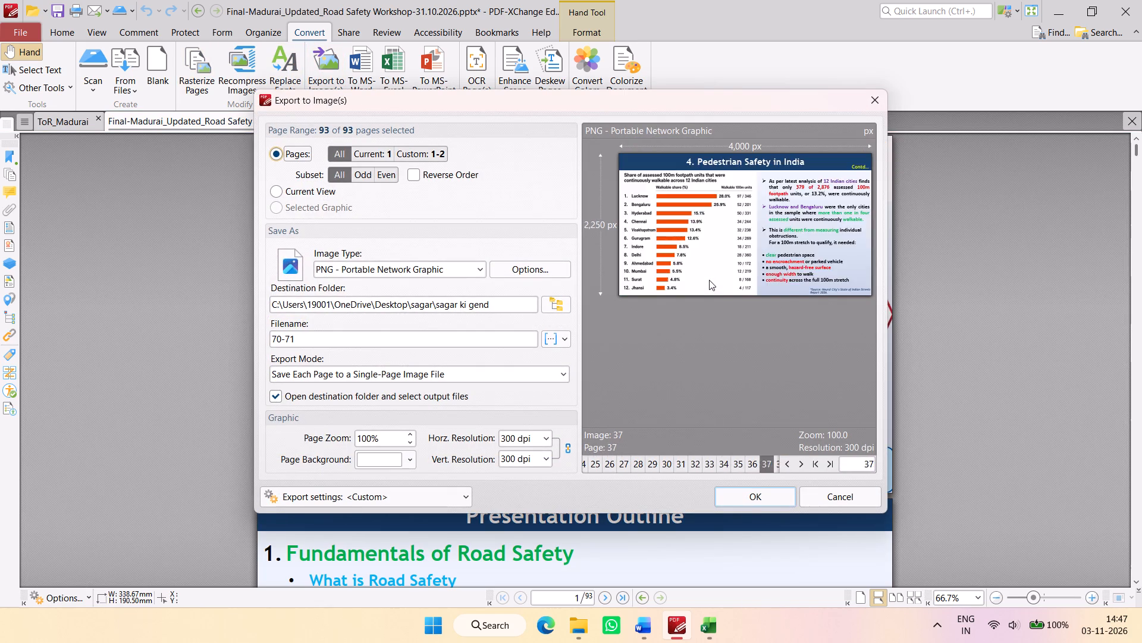
scroll(709, 280, "down", 12)
scroll(709, 280, "down", 18)
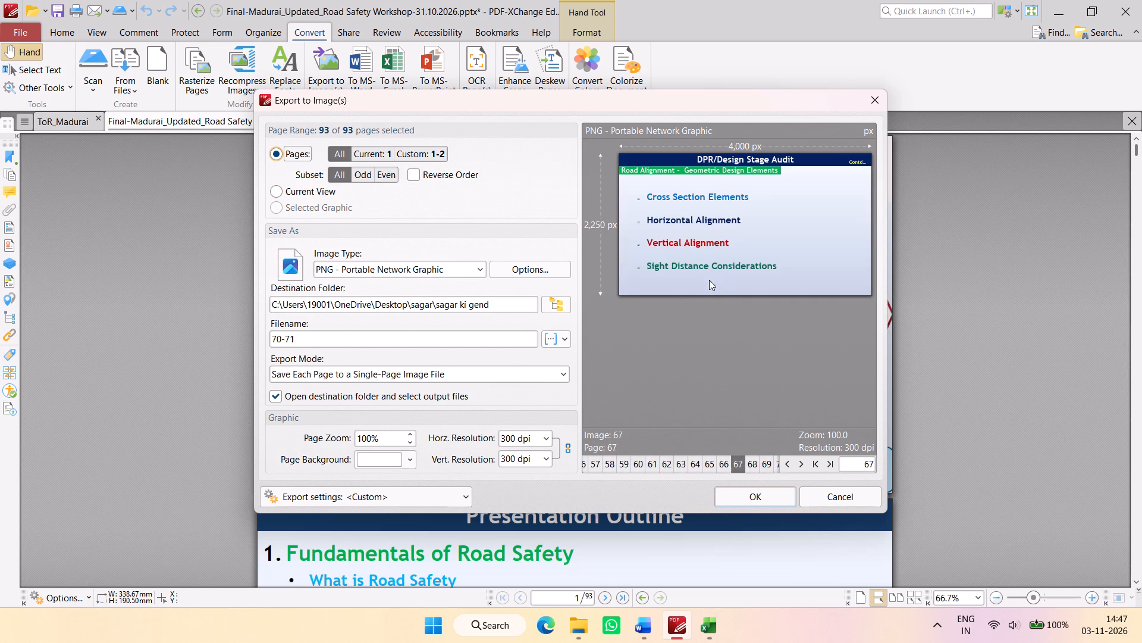
left_click(630, 633)
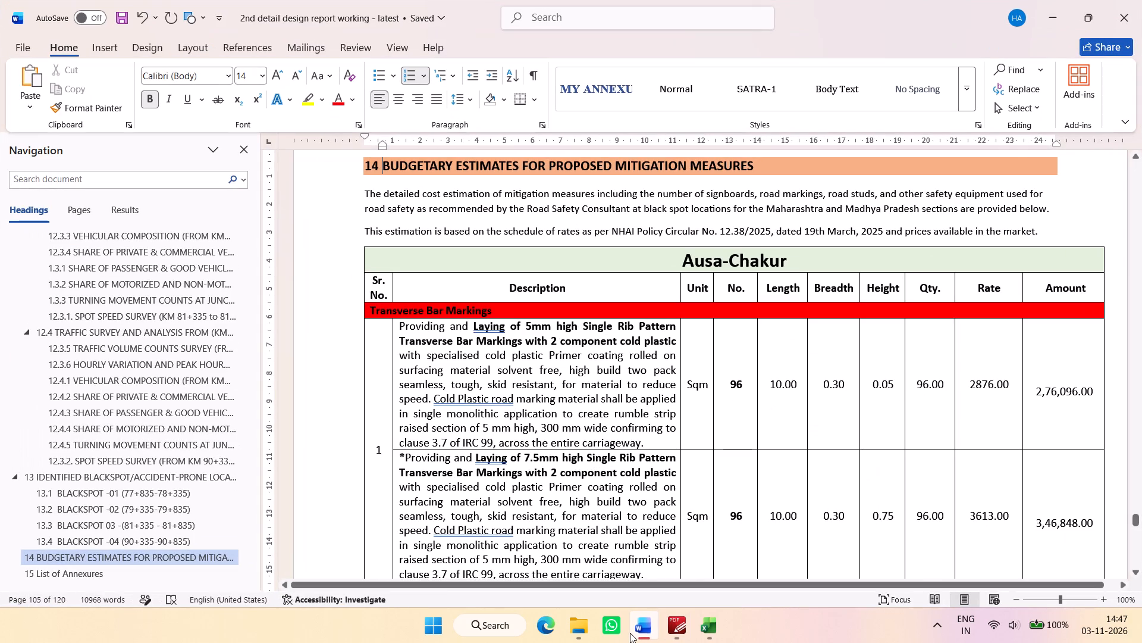
left_click(630, 633)
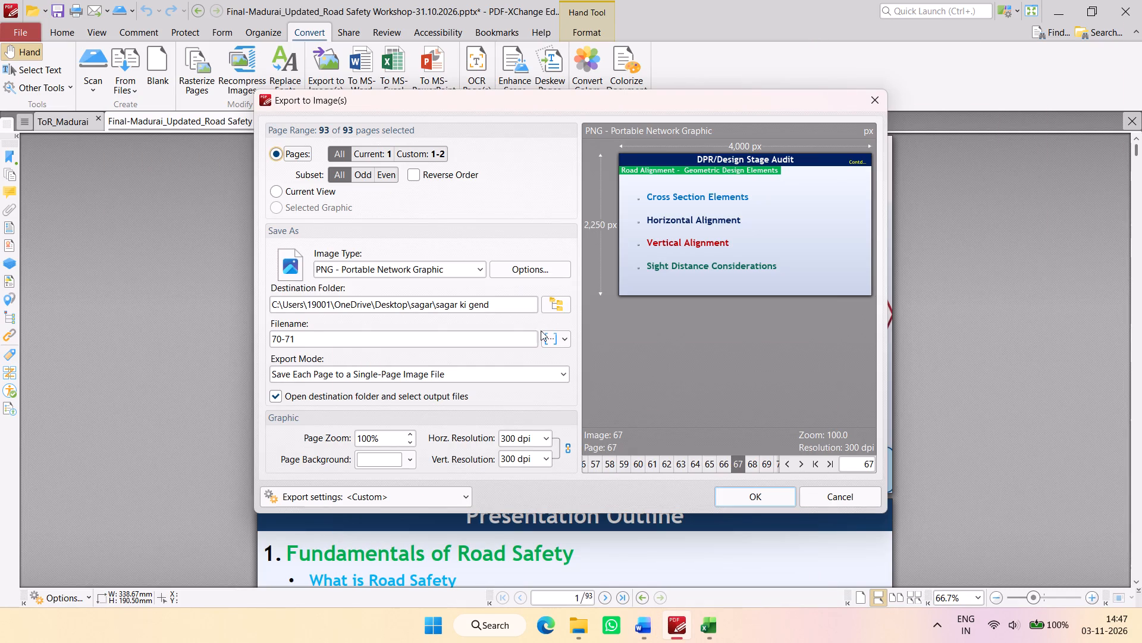
Set the image export filename to 1 and shorten the destination folder path to the sagar folder on the Desktop.
left_click(477, 343)
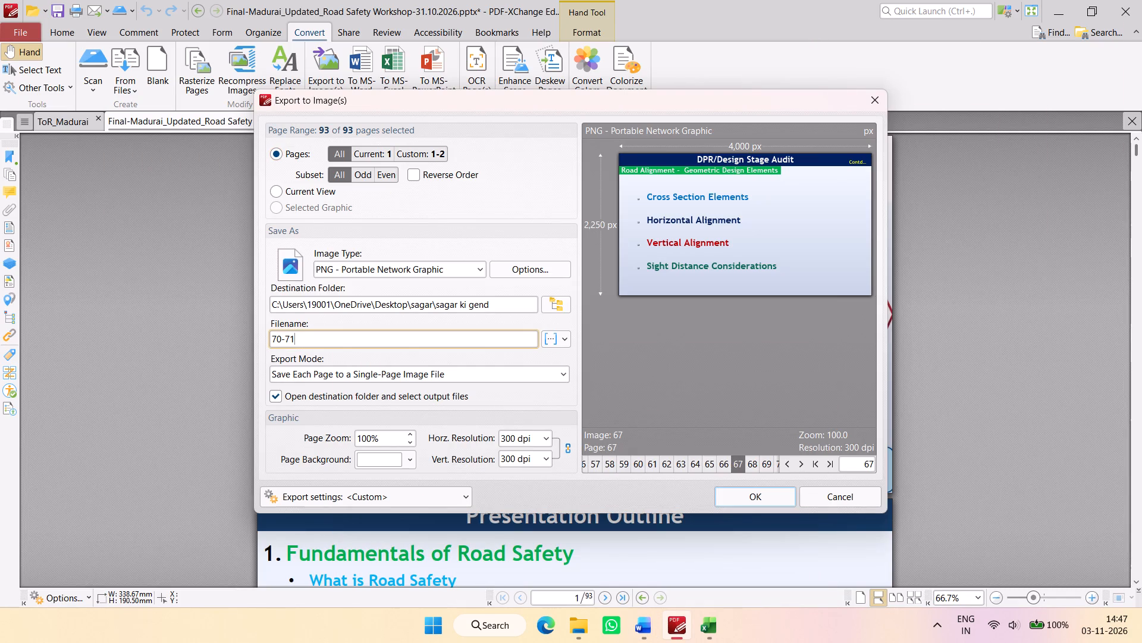
key("BackSpace")
key("BackSpace")
key("BackSpace")
key("BackSpace")
key("BackSpace")
key("BackSpace")
key("BackSpace")
key("BackSpace")
key("BackSpace")
key("BackSpace")
key("BackSpace")
key("BackSpace")
key("1")
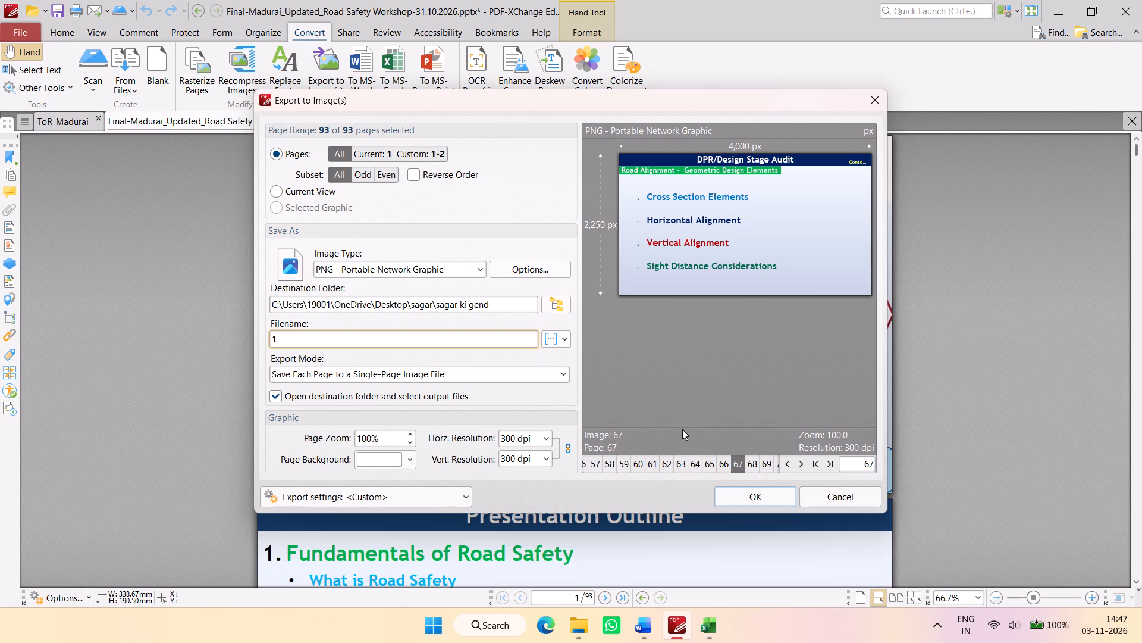
left_click(531, 306)
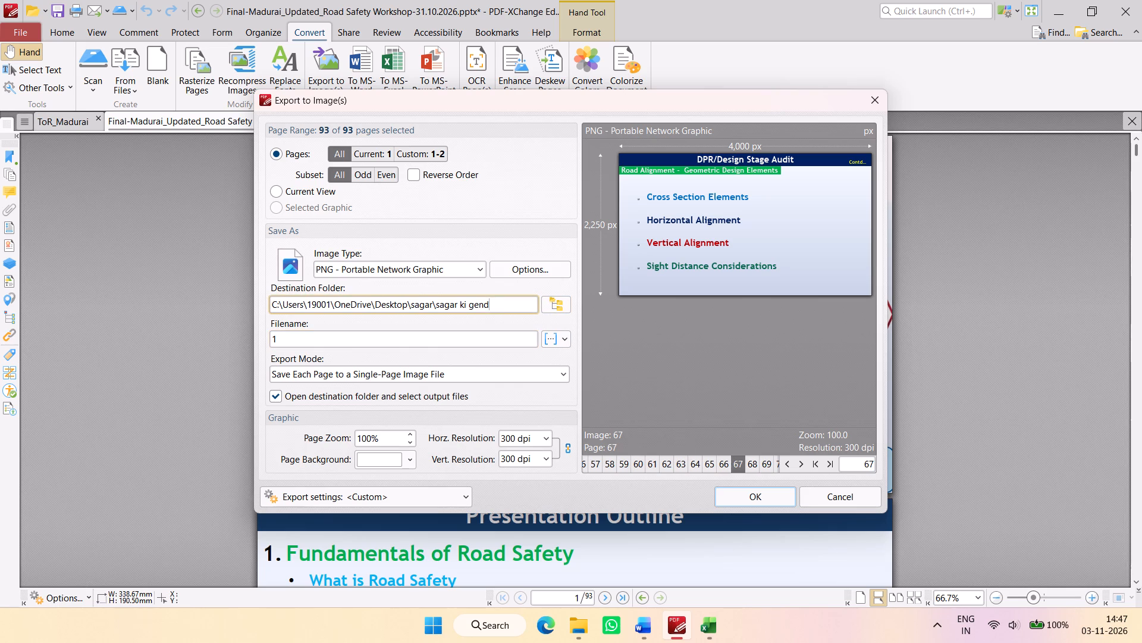
left_click_drag(431, 305, 512, 313)
key("BackSpace")
Export all pages as PNG images with the current settings, auto-numbering files that share the same name.
left_click(738, 495)
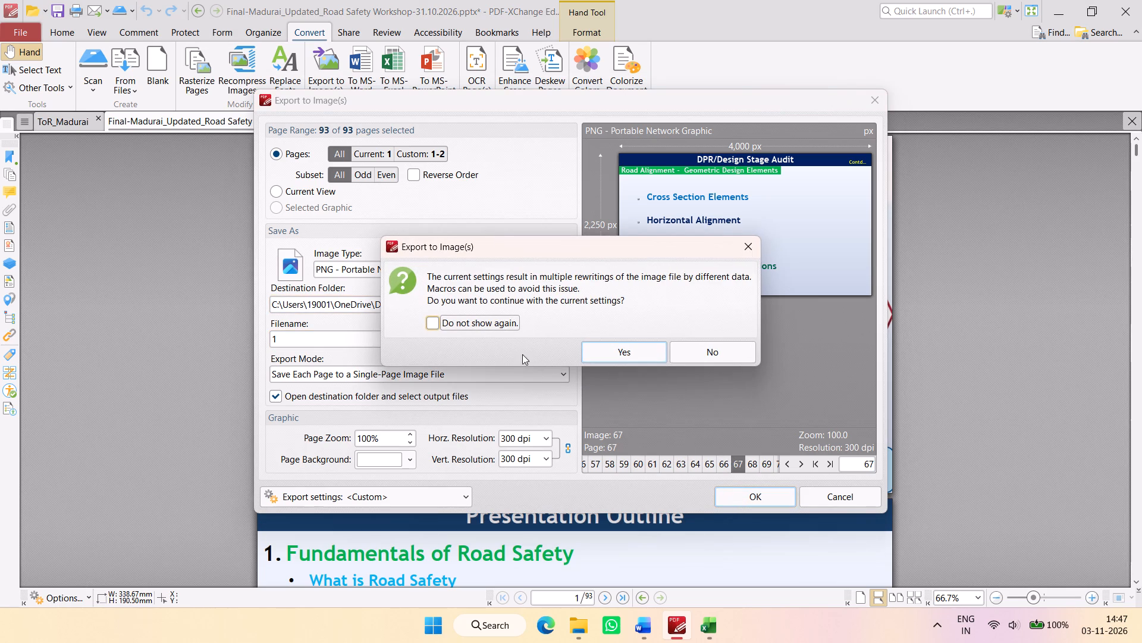
left_click(607, 357)
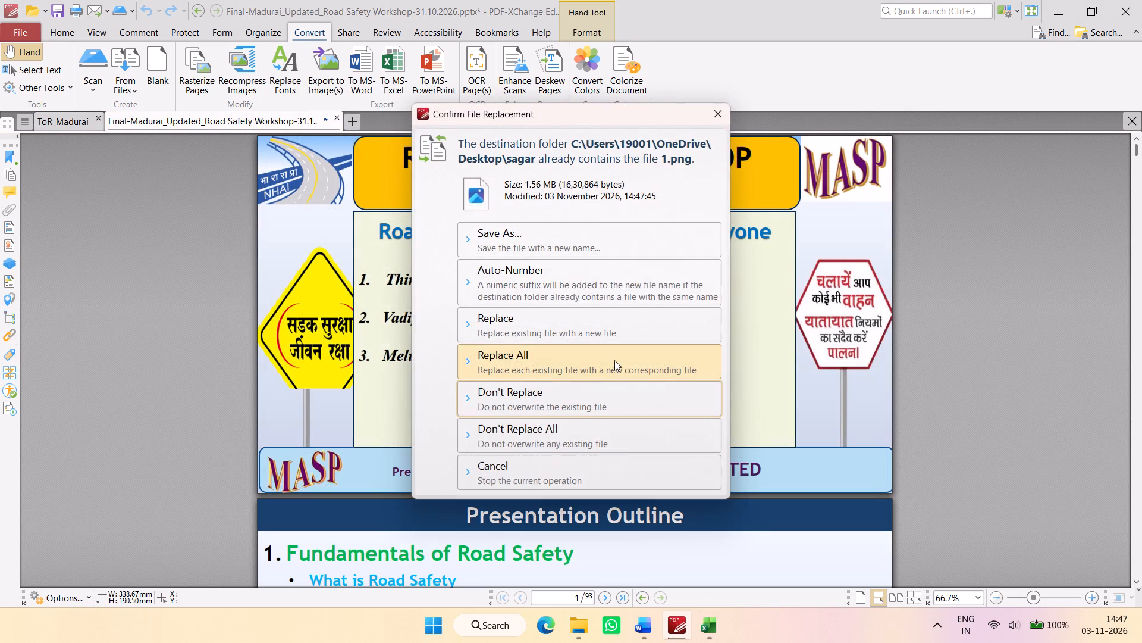
left_click(609, 298)
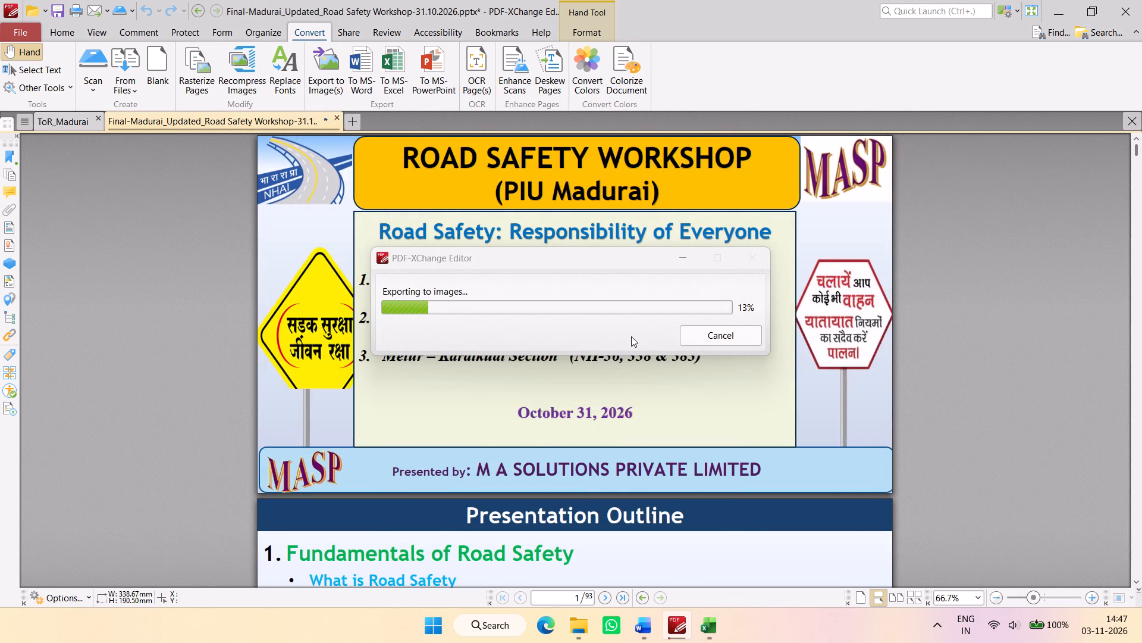
Open the sagar folder on the desktop, dismiss the duplicate sagar window and PDF editor, and look through the exported slide images.
left_click(1141, 642)
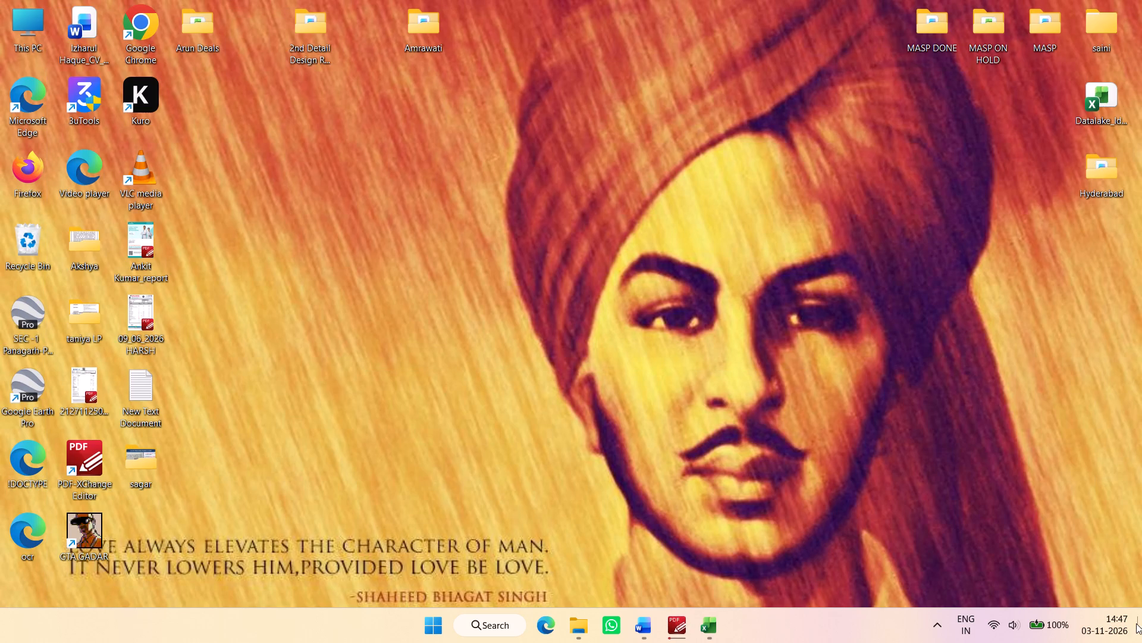
left_click(157, 475)
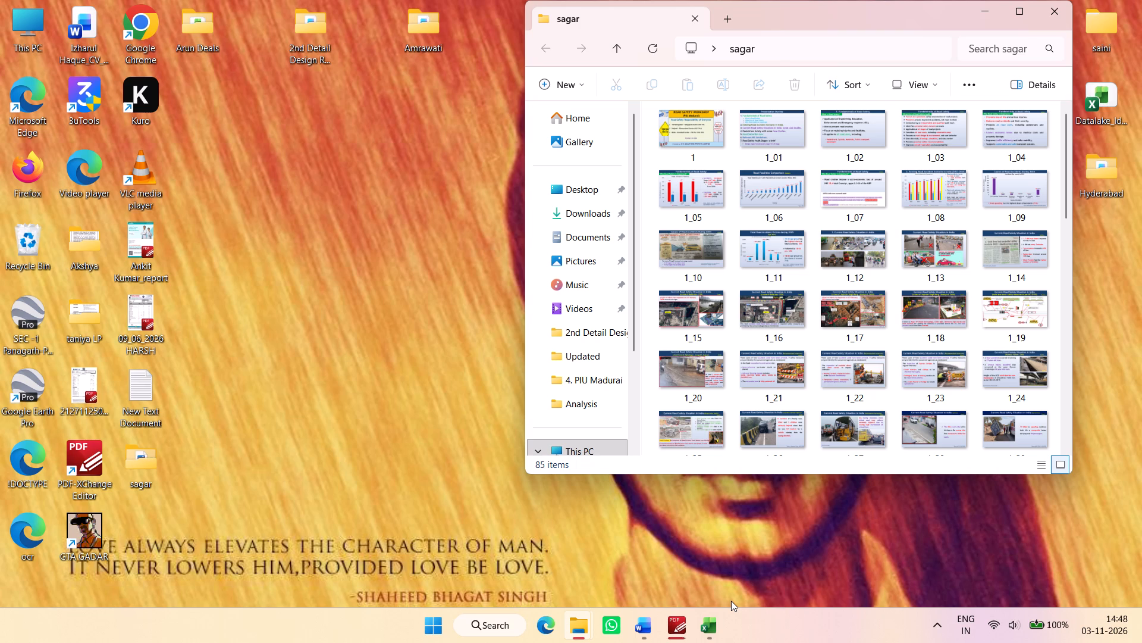
left_click(677, 627)
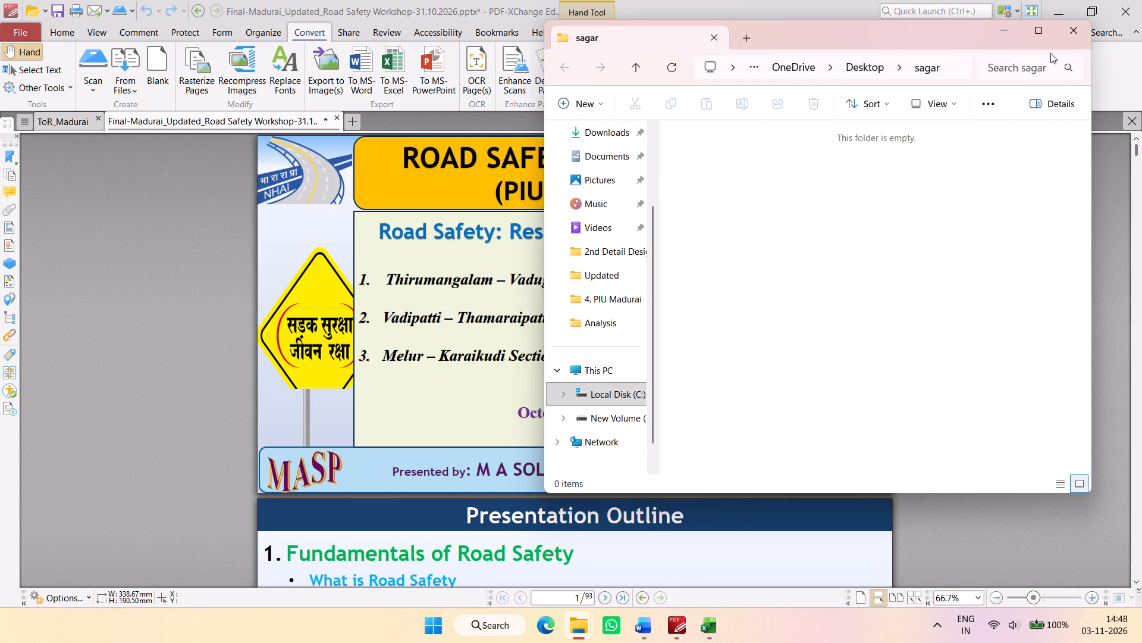
left_click(1074, 42)
left_click(1074, 33)
left_click(1067, 17)
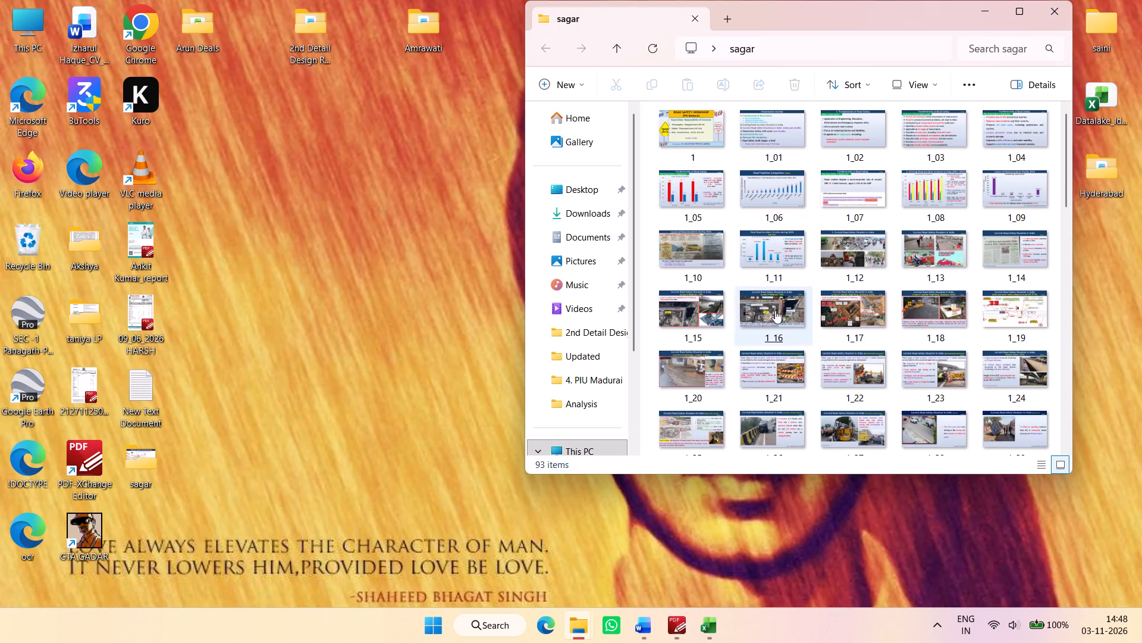
scroll(772, 304, "down", 17)
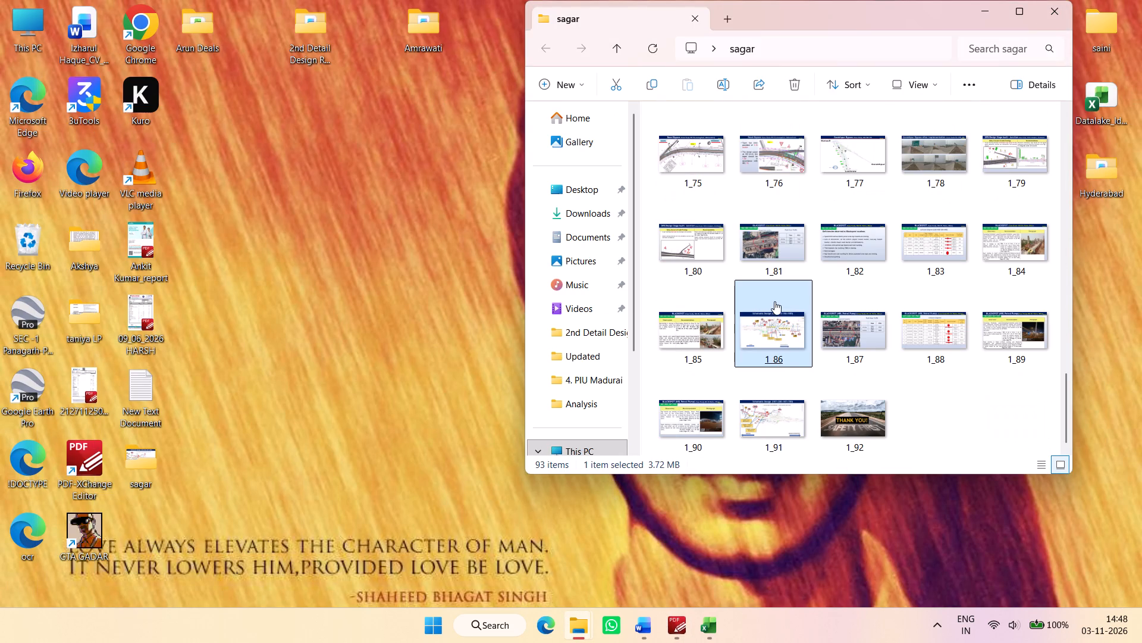
scroll(774, 301, "down", 4)
scroll(875, 374, "up", 20)
scroll(875, 374, "up", 7)
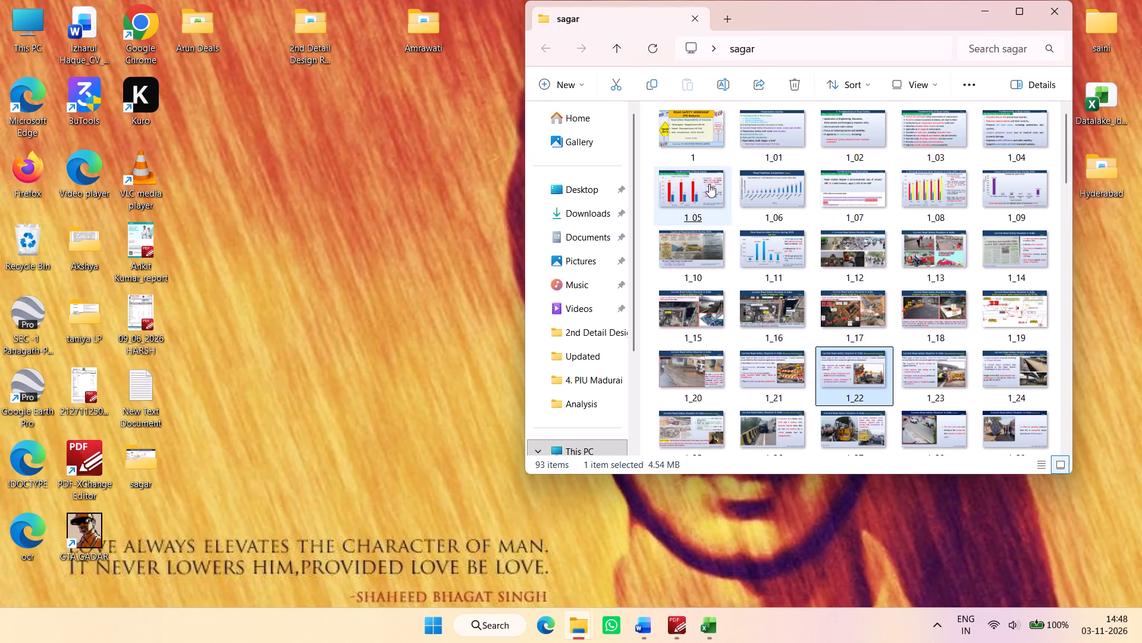
Create a new blank document in Word and maximize its window.
left_click(649, 632)
left_click(1141, 630)
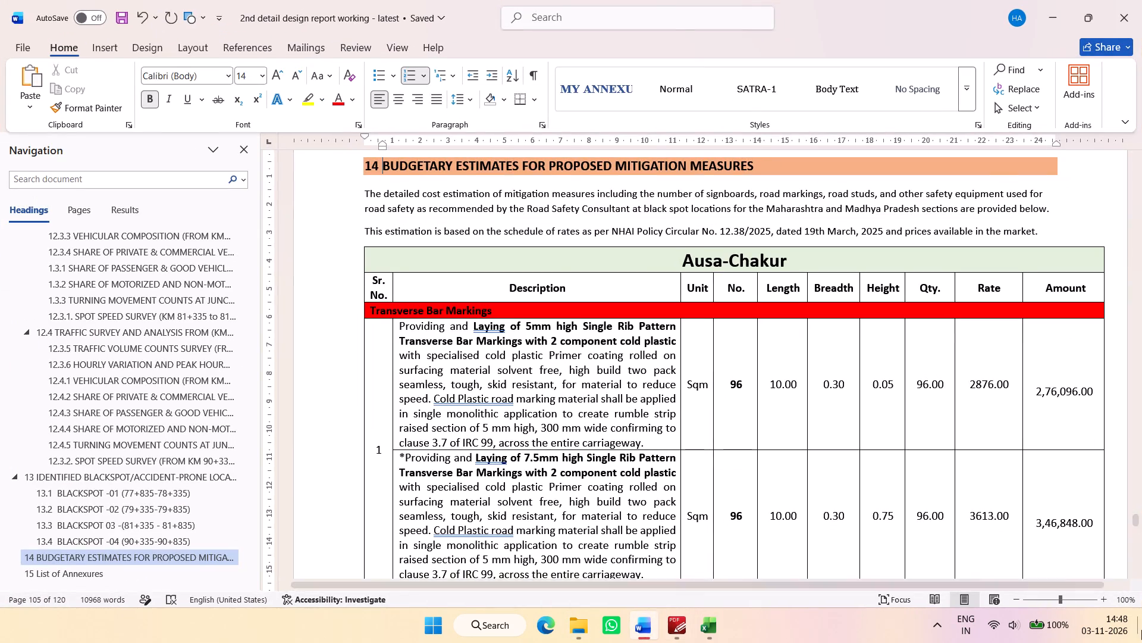
type("word")
key("Return")
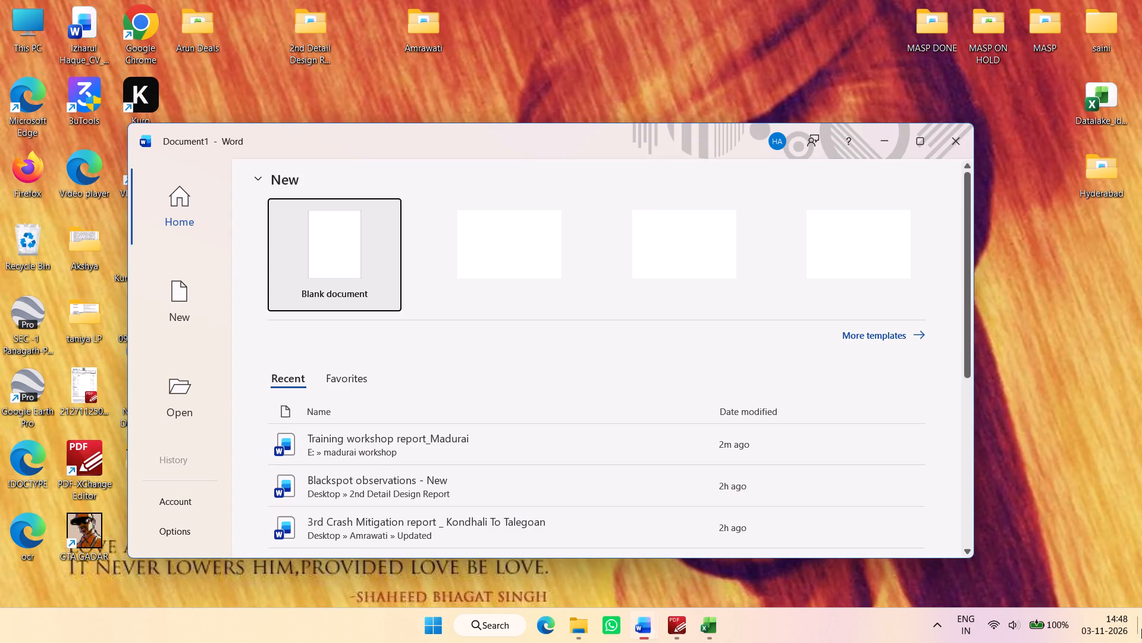
left_click(327, 275)
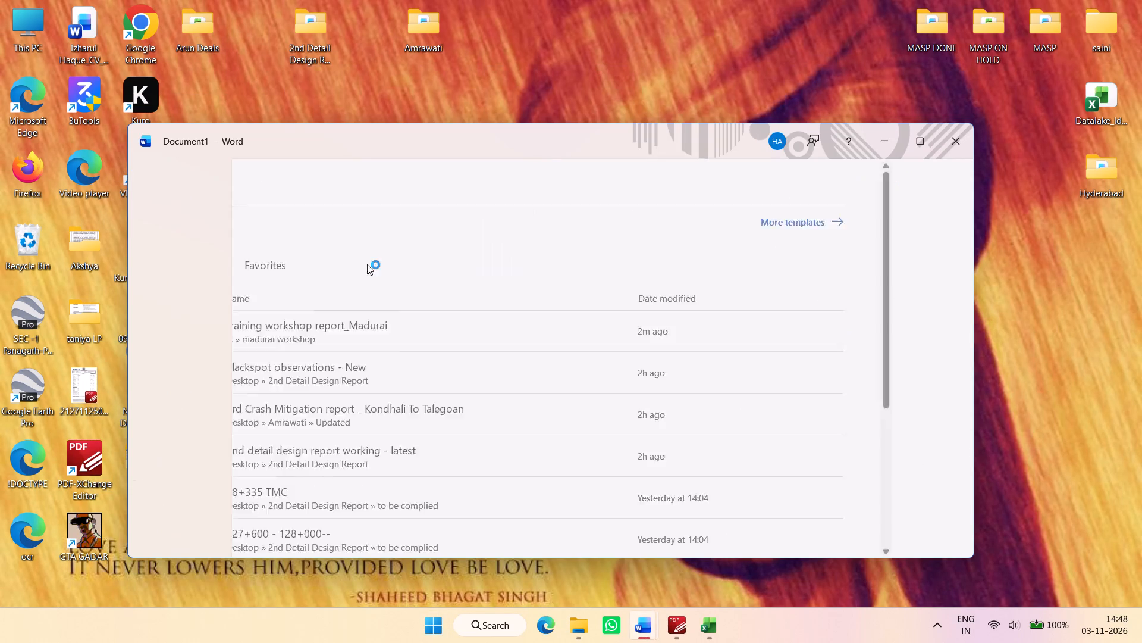
left_click(922, 150)
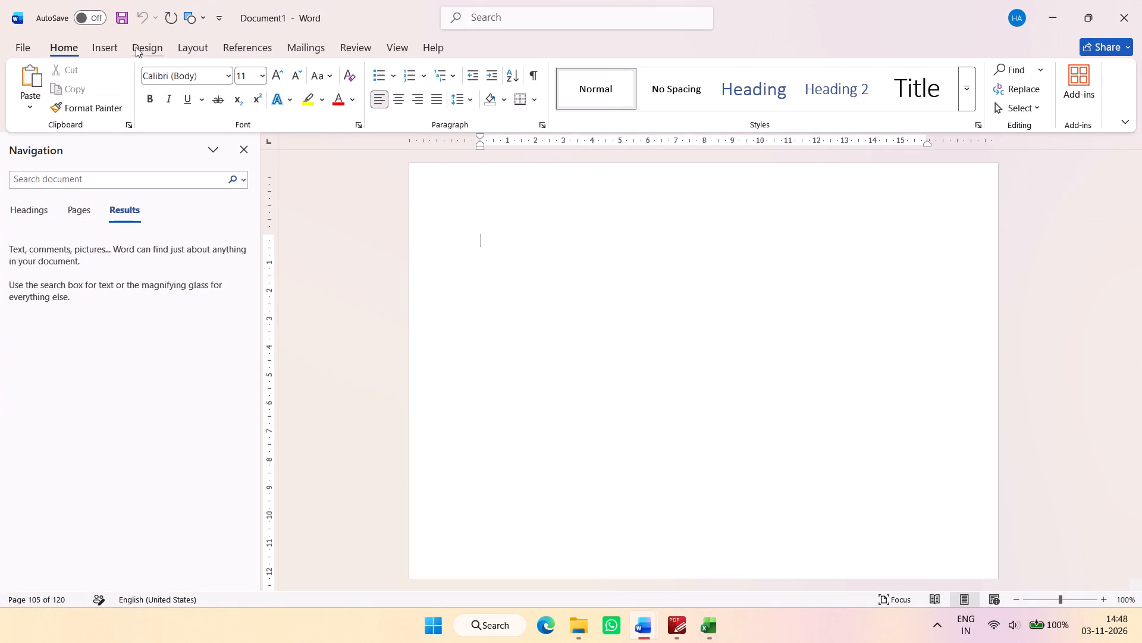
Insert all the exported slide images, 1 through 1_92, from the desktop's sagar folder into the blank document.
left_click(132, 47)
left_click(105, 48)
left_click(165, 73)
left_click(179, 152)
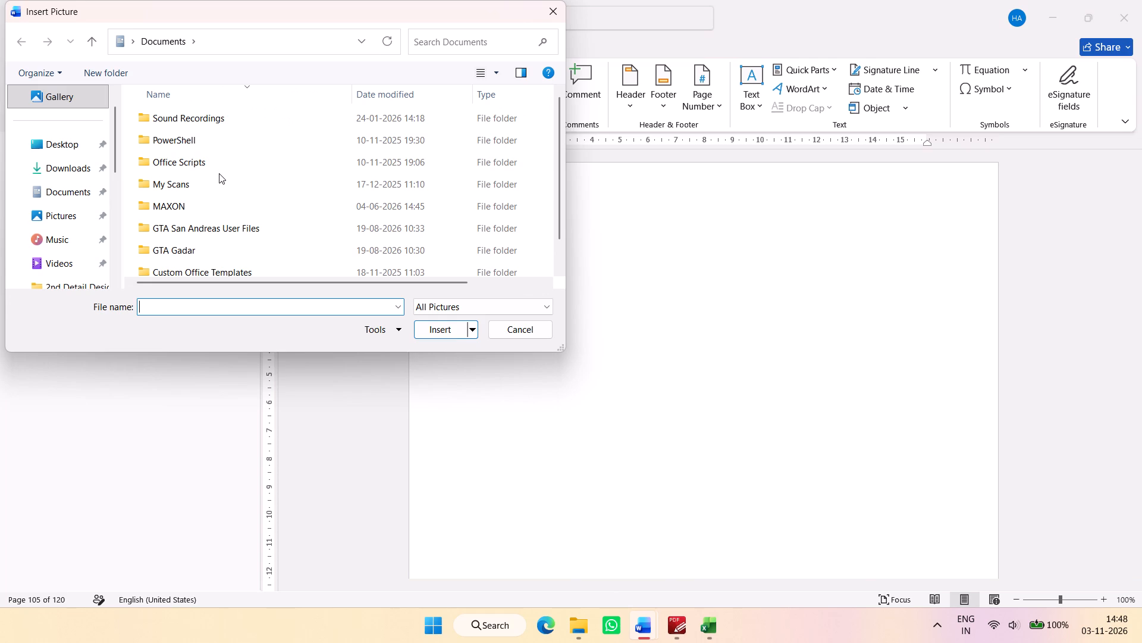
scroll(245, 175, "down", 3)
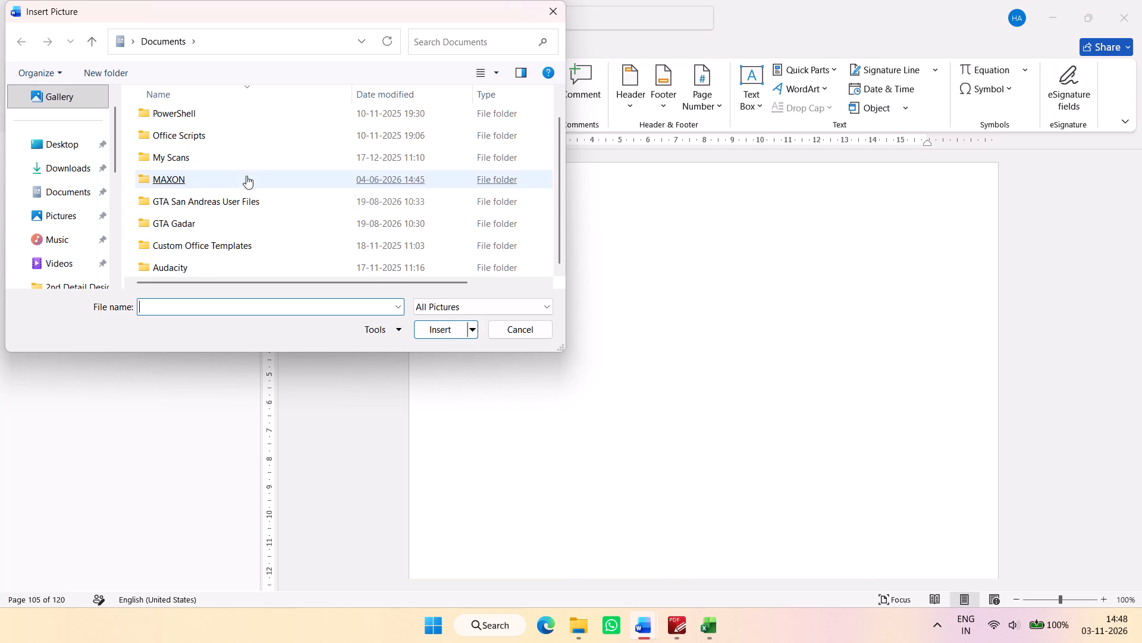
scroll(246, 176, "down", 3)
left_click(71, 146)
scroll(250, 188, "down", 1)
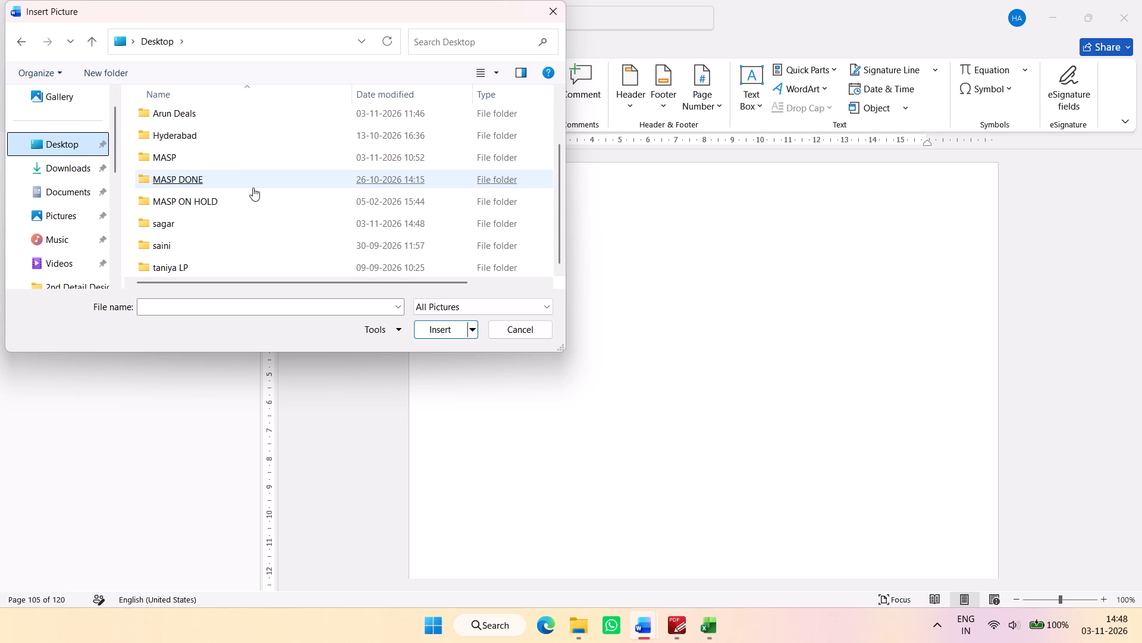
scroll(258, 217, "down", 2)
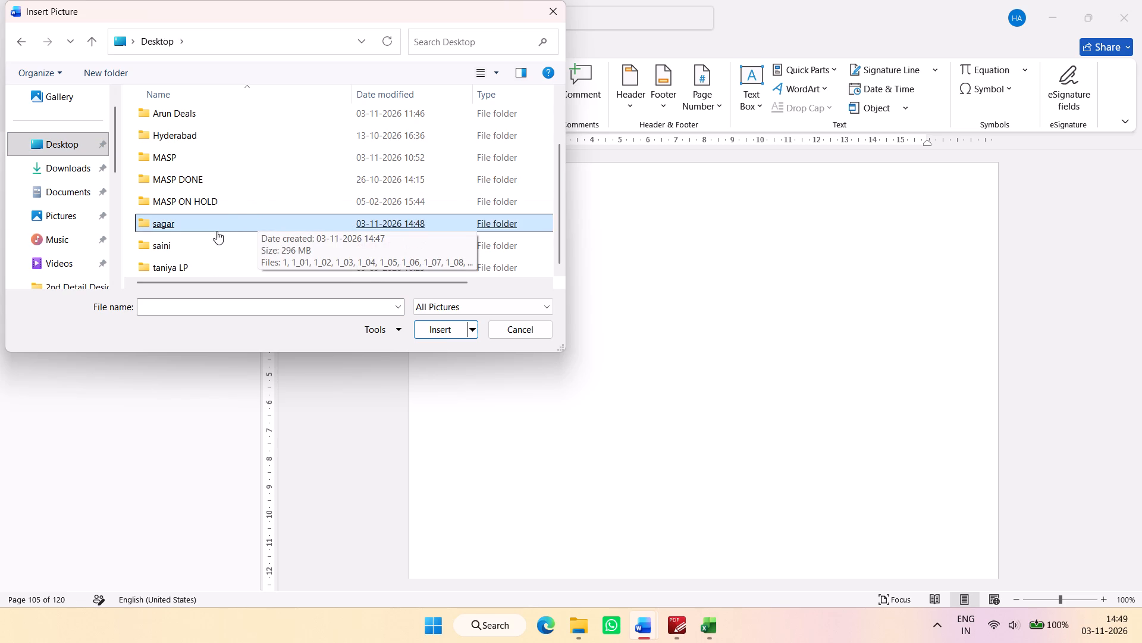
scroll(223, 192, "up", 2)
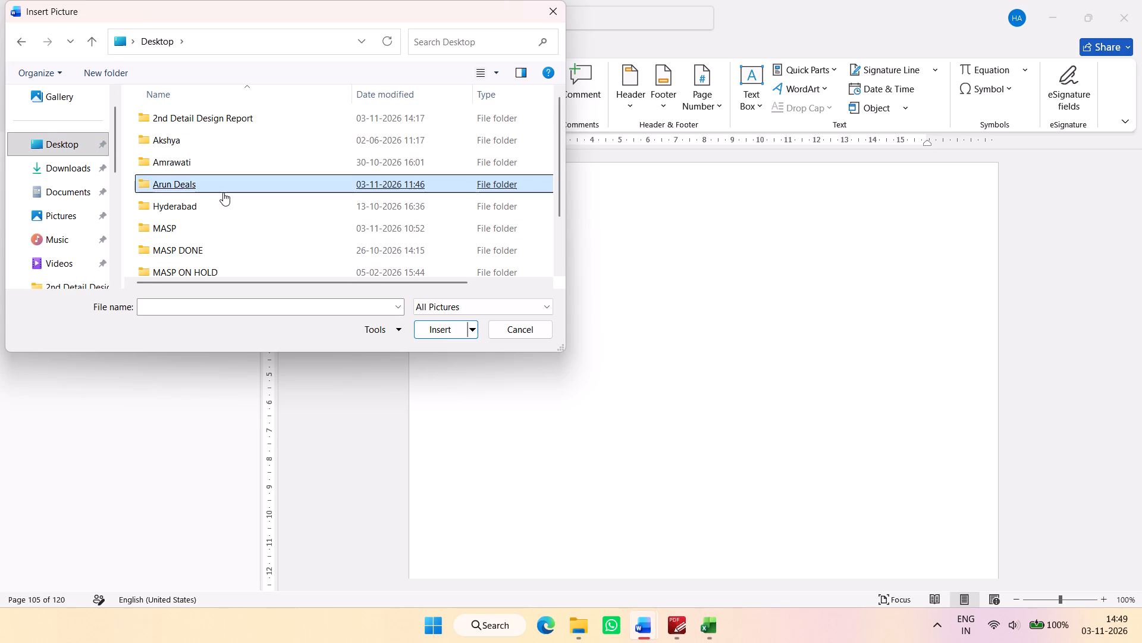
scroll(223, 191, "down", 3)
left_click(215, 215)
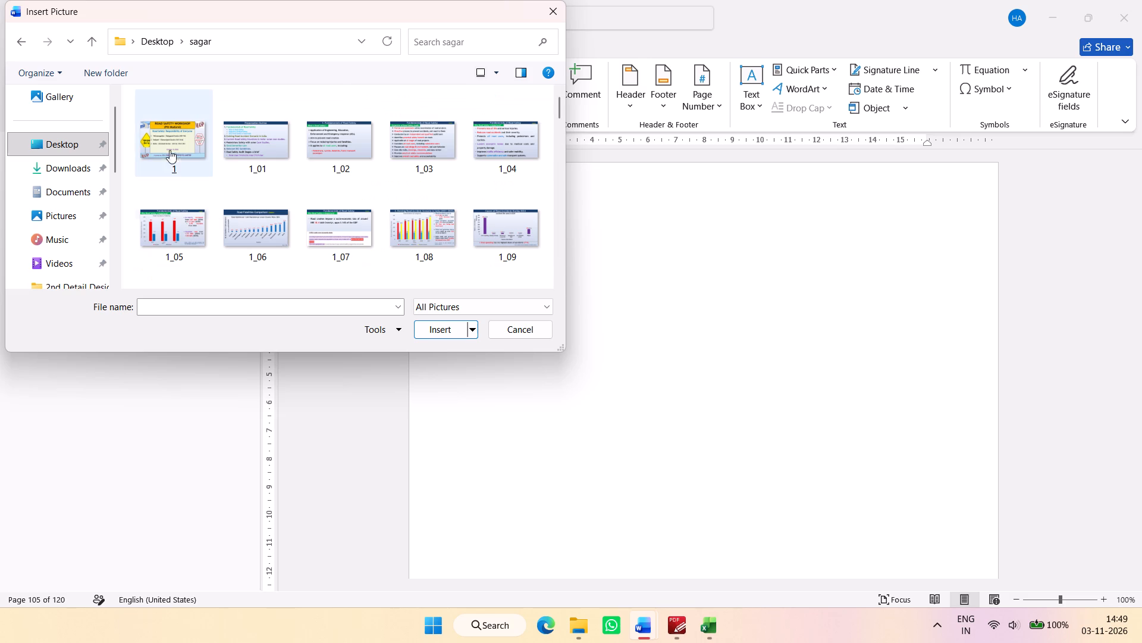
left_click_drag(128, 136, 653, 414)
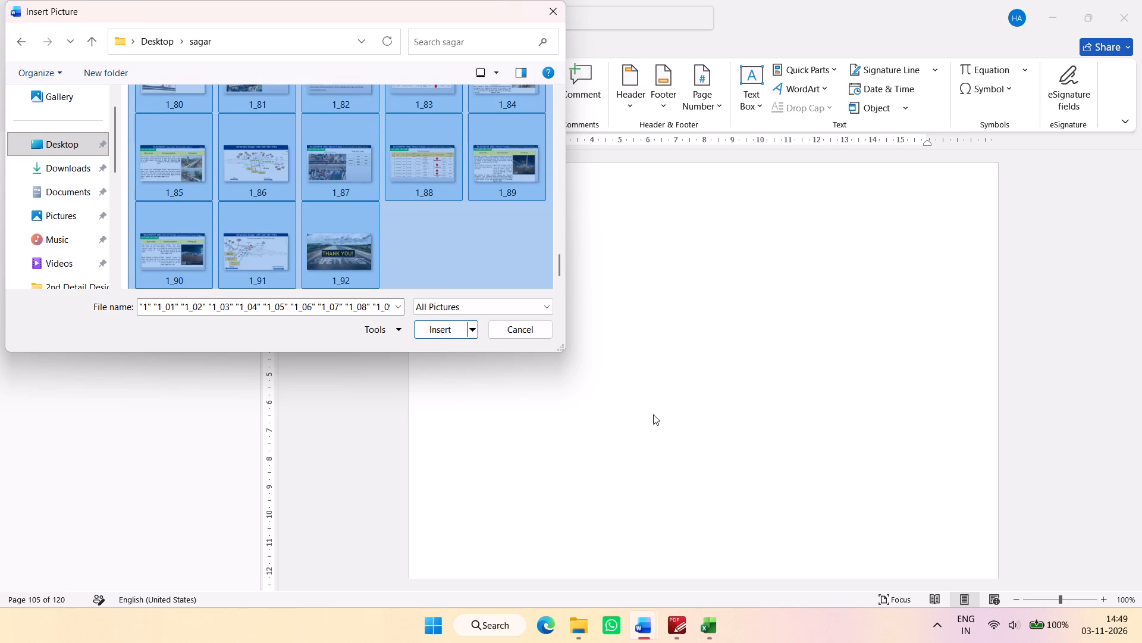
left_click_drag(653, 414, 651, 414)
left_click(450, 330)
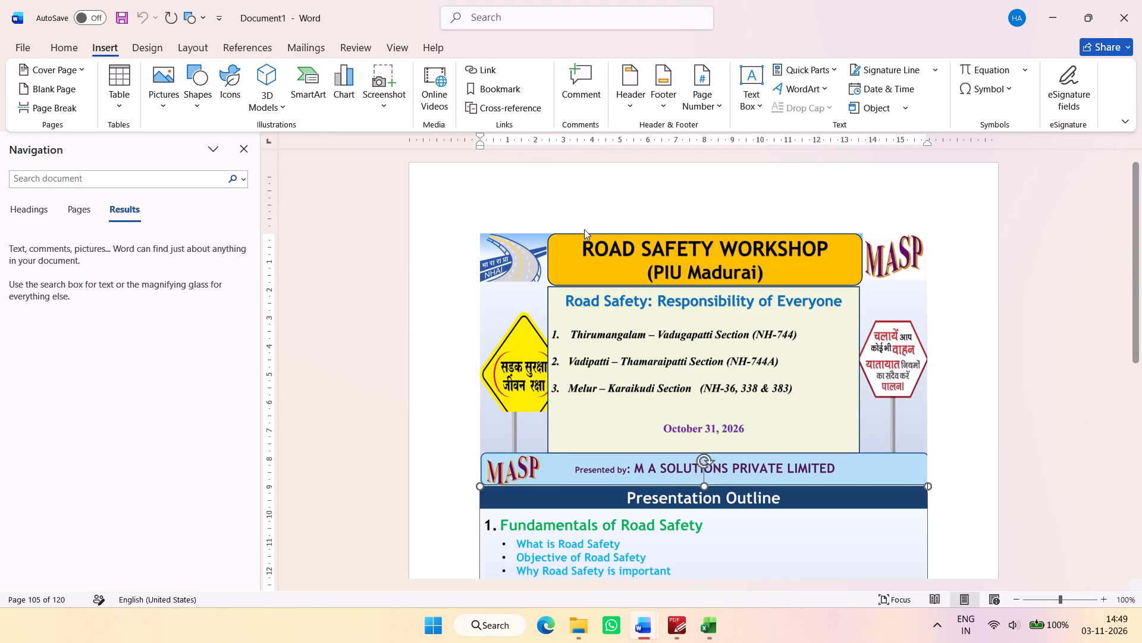
Look through the inserted slide images to check how they are laid out on the portrait pages.
scroll(728, 369, "down", 5)
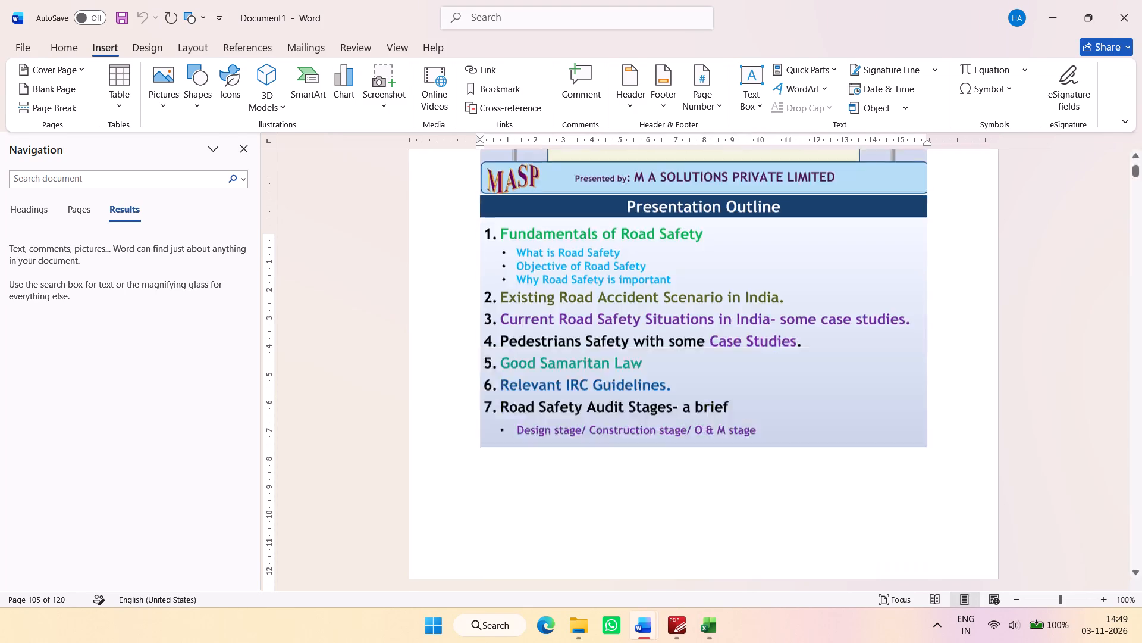
scroll(785, 329, "down", 2)
scroll(807, 321, "up", 6)
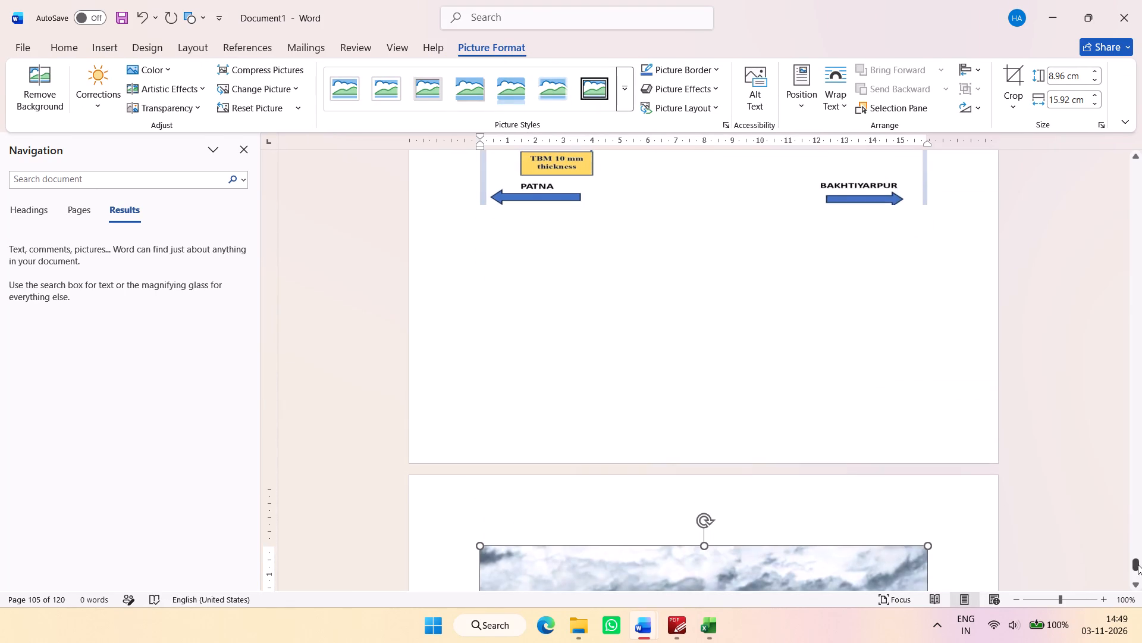
left_click_drag(1132, 558, 1141, 139)
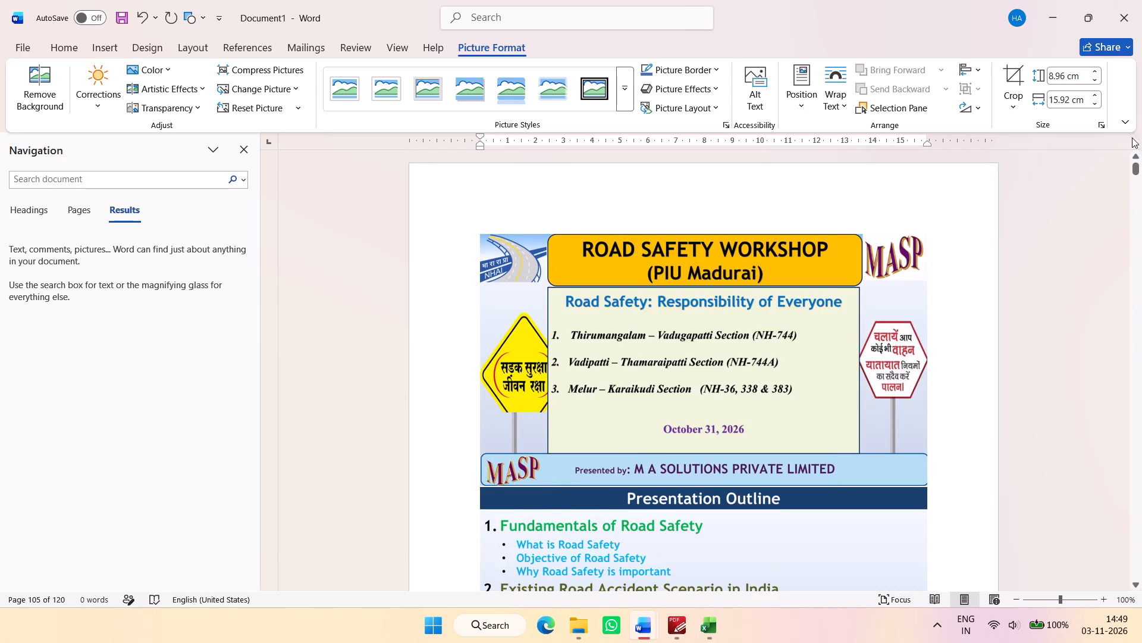
scroll(726, 335, "down", 5)
scroll(726, 337, "up", 4)
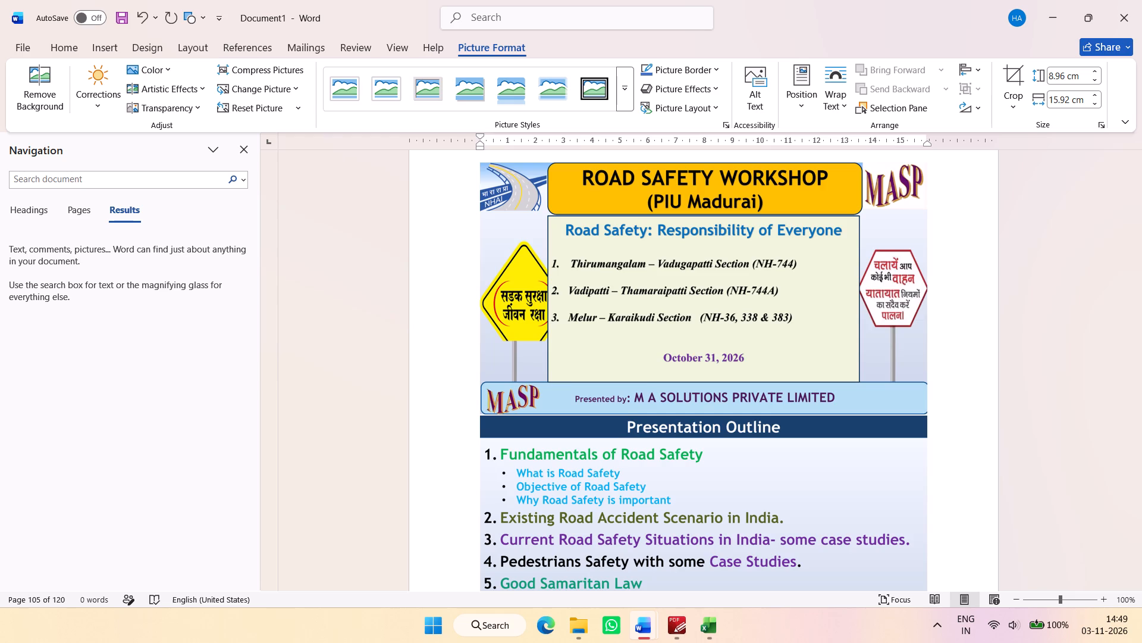
scroll(732, 332, "down", 20)
scroll(732, 332, "down", 20)
scroll(732, 332, "down", 4)
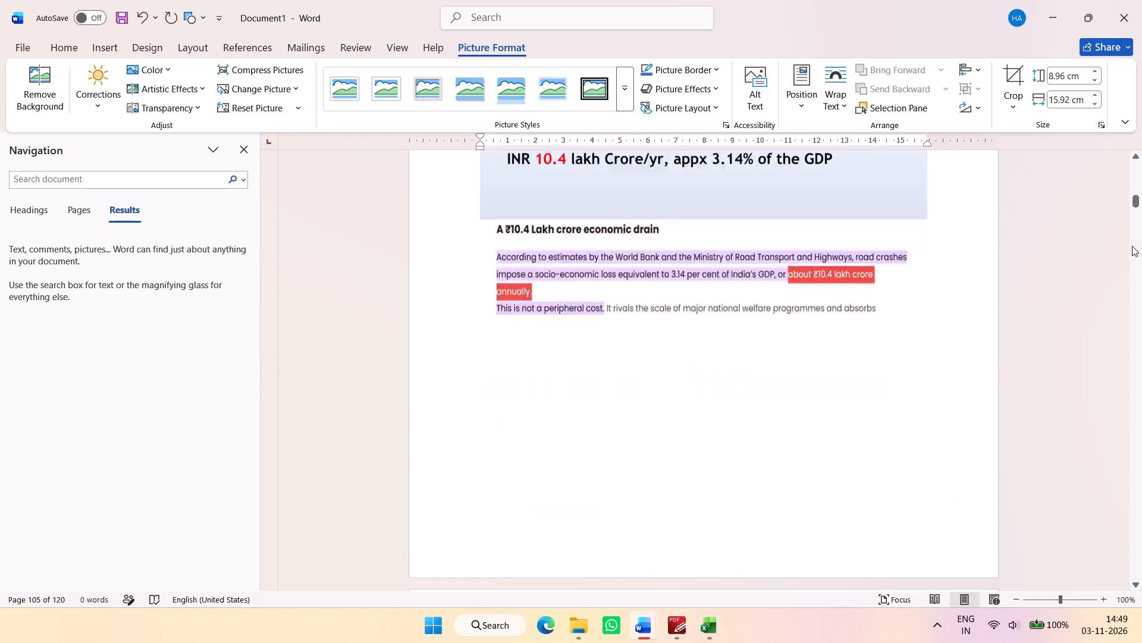
scroll(984, 321, "up", 11)
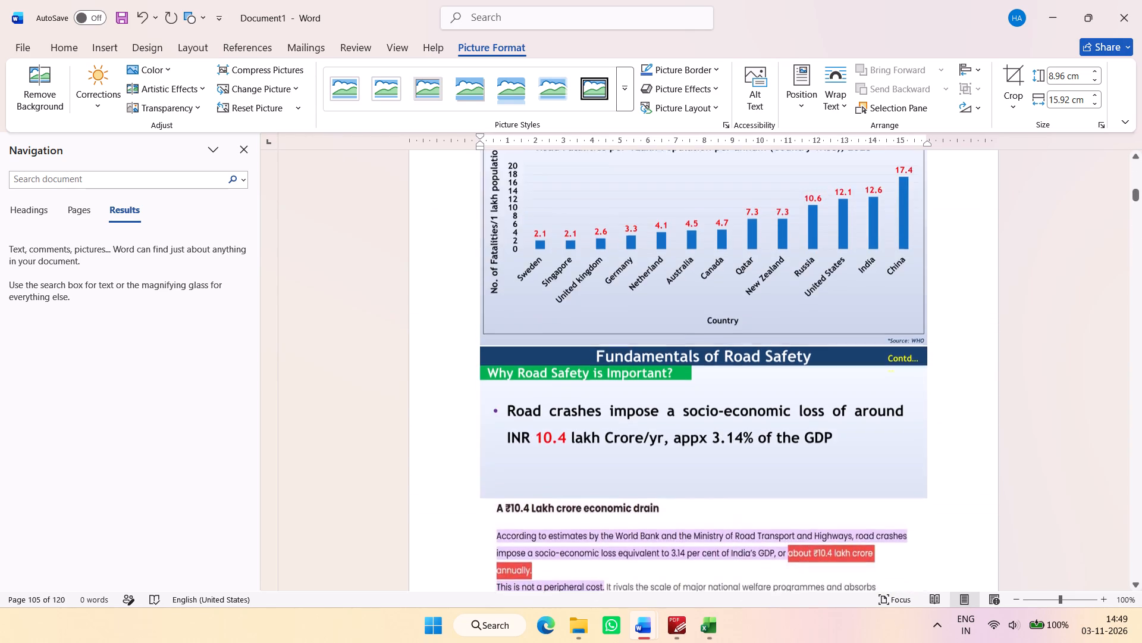
scroll(981, 323, "up", 11)
scroll(768, 372, "up", 2)
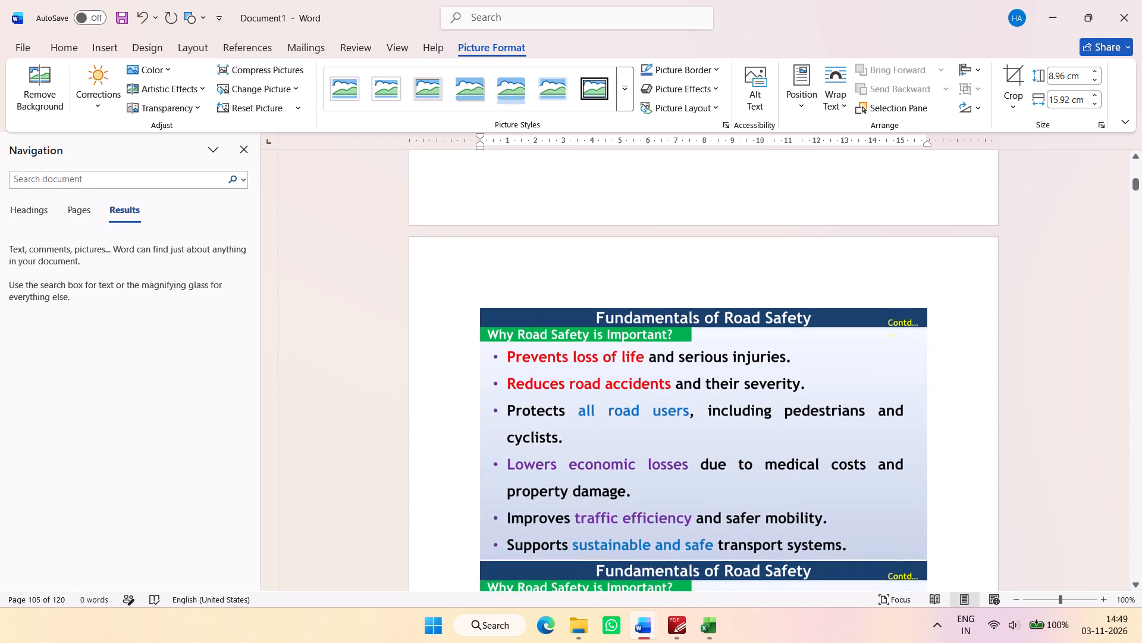
scroll(768, 372, "up", 13)
scroll(680, 257, "up", 10)
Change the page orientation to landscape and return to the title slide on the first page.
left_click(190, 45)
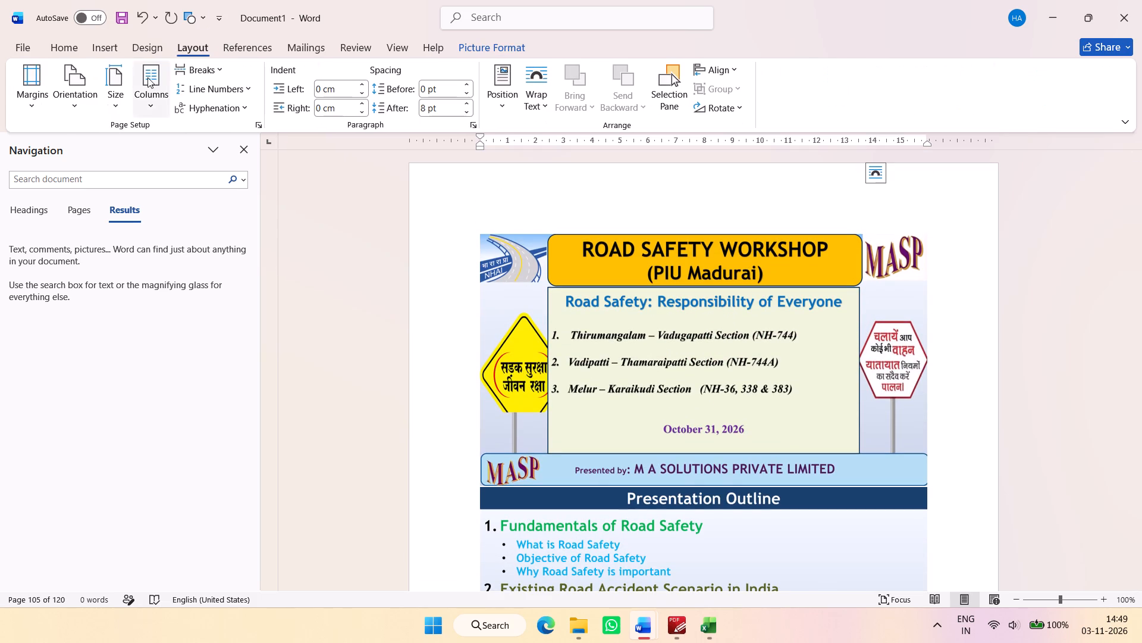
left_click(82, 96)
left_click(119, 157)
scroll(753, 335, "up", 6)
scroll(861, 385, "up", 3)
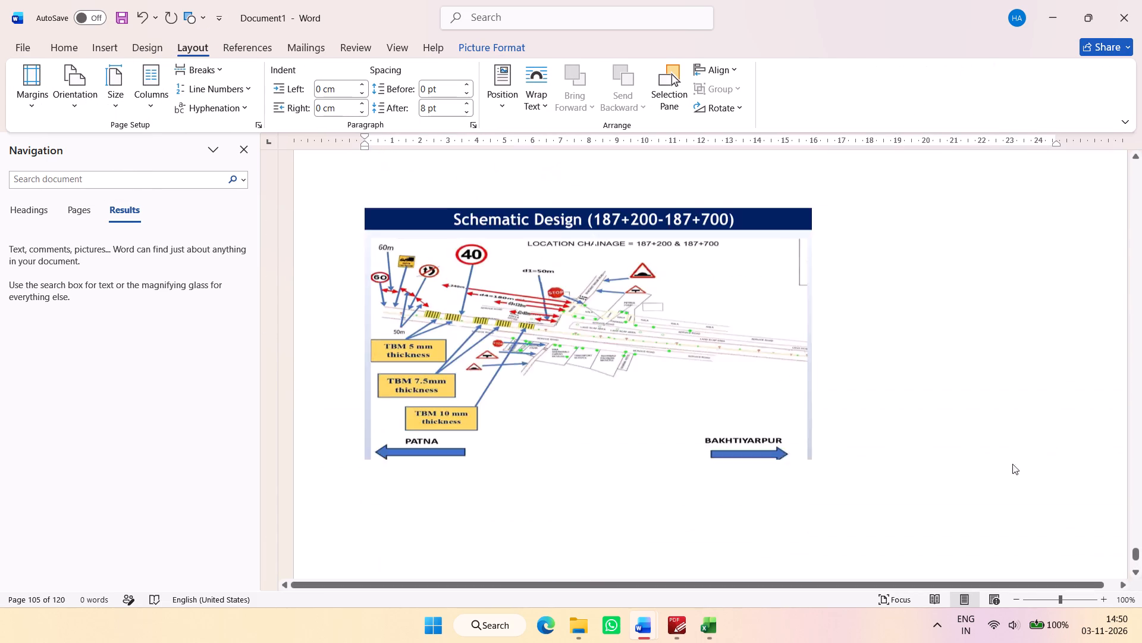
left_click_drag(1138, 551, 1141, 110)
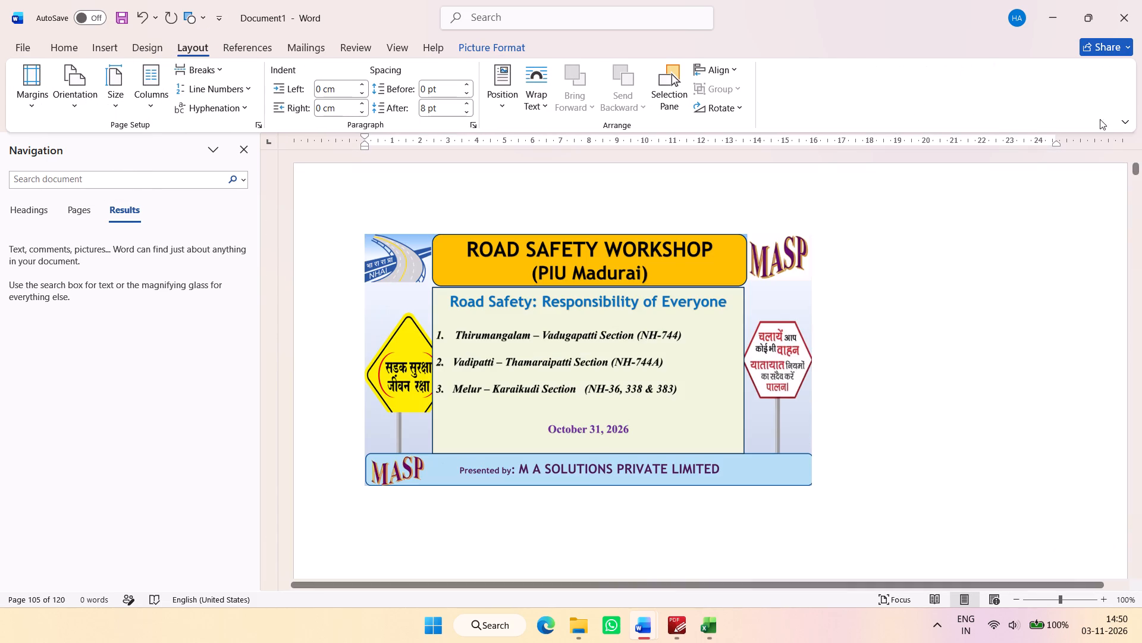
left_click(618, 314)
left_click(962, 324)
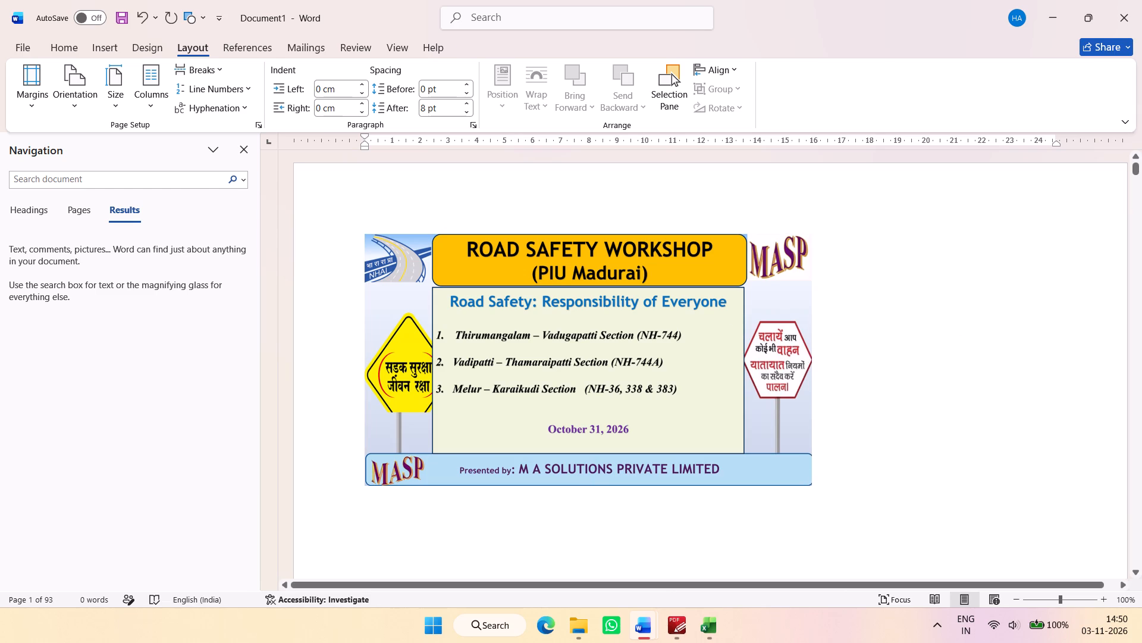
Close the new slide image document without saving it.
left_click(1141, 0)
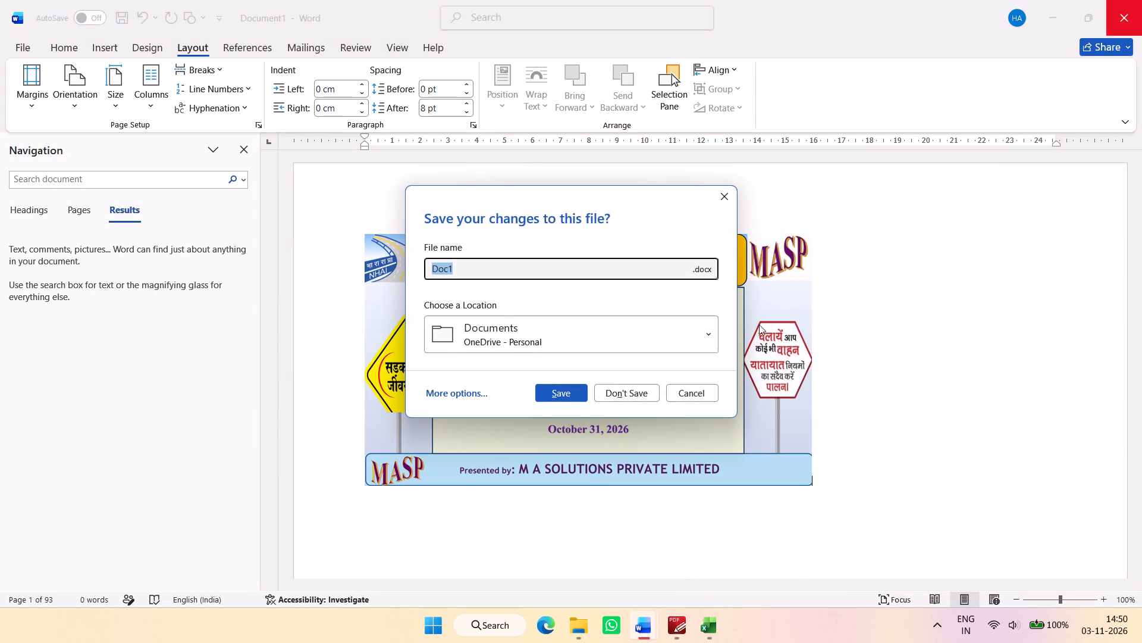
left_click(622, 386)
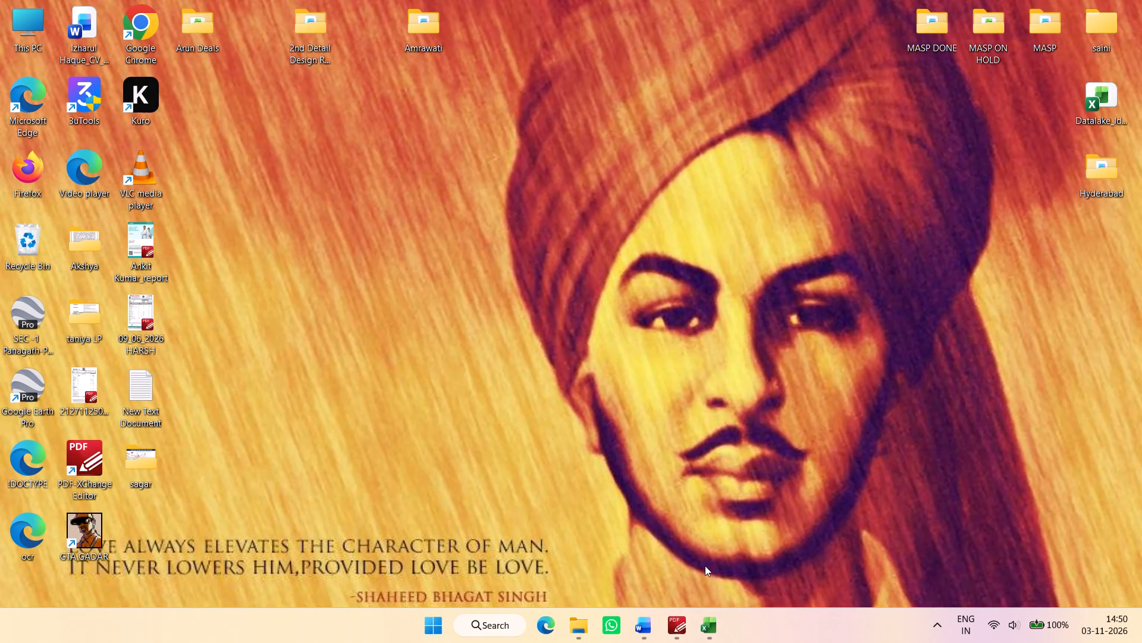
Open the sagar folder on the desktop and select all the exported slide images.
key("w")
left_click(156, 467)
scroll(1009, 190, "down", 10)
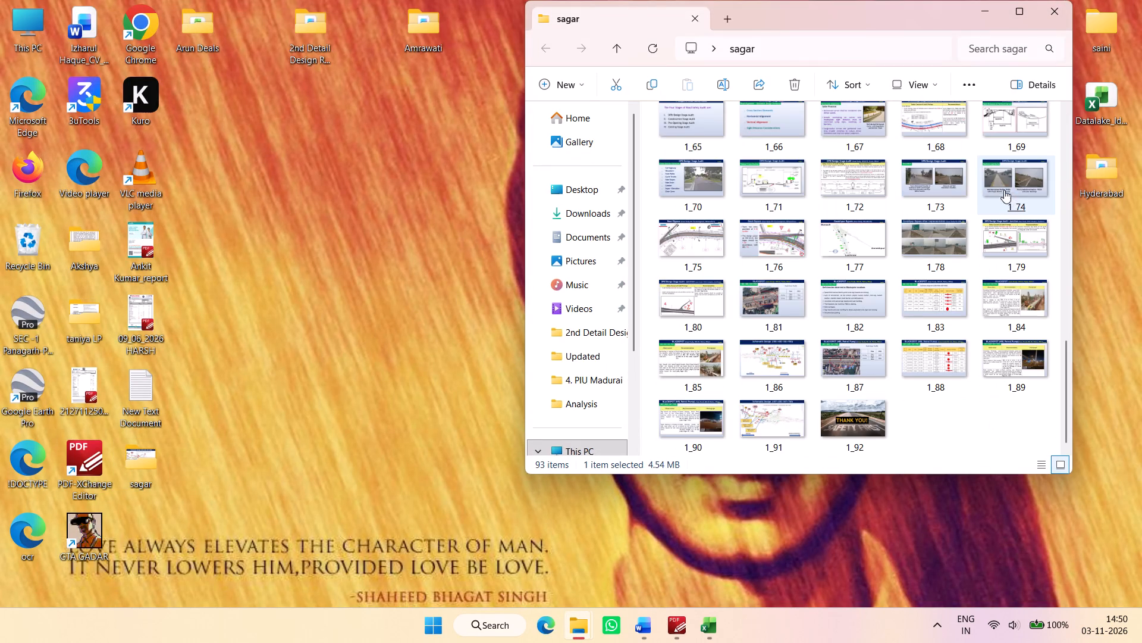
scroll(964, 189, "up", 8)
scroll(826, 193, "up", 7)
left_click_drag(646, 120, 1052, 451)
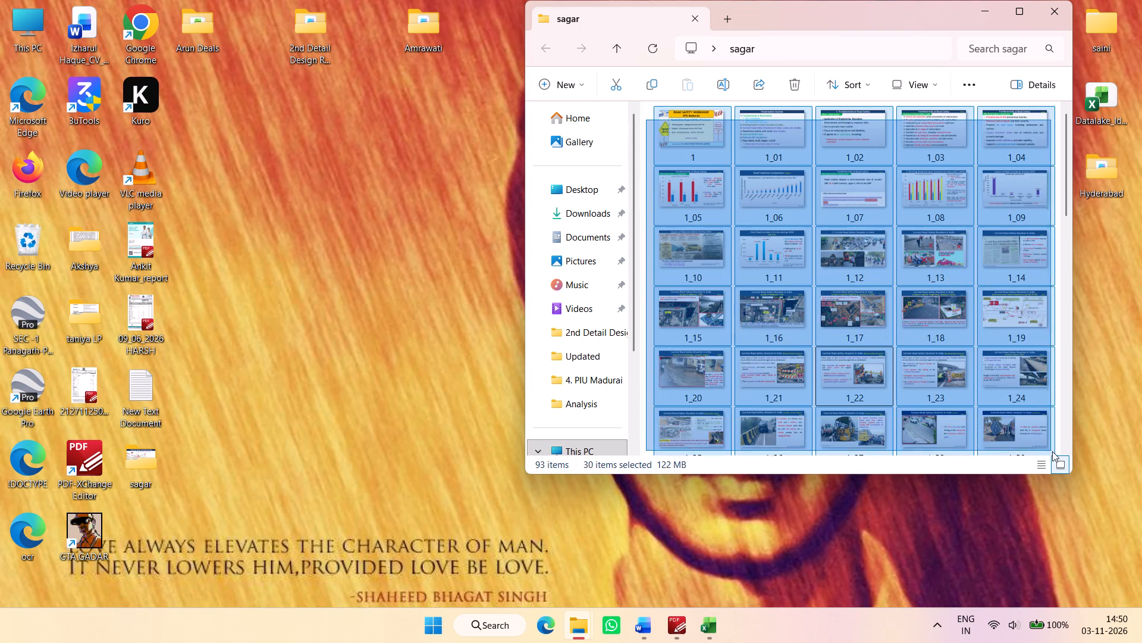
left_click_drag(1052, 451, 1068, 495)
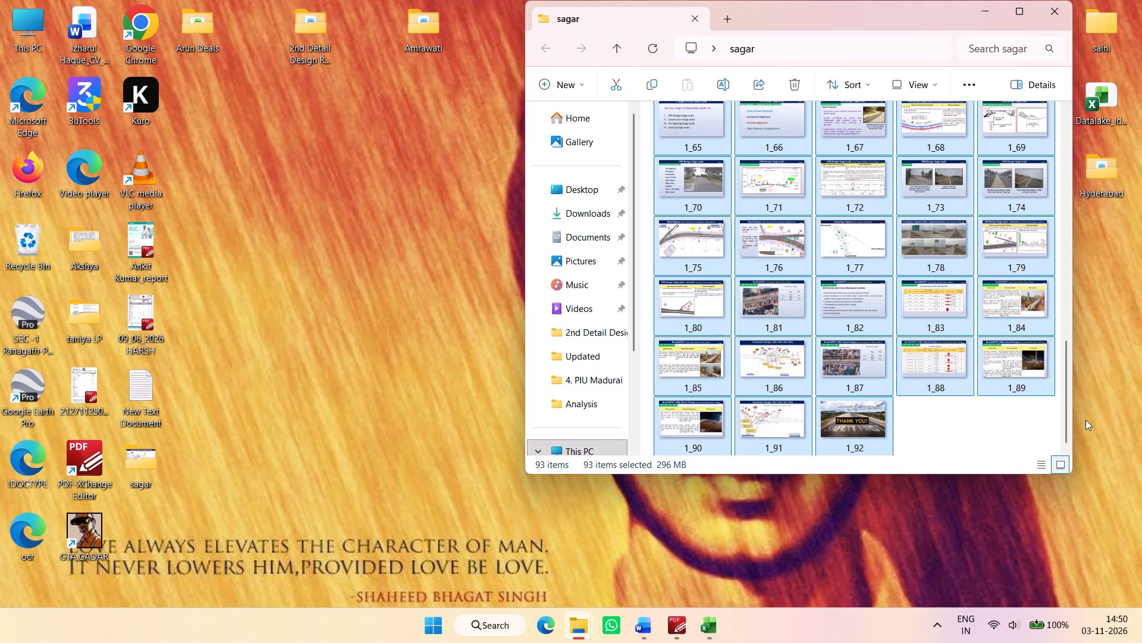
Open the Training workshop report_Madurai document from the madurai workshop folder on the HP USB20FD (E:) drive.
left_click(586, 626)
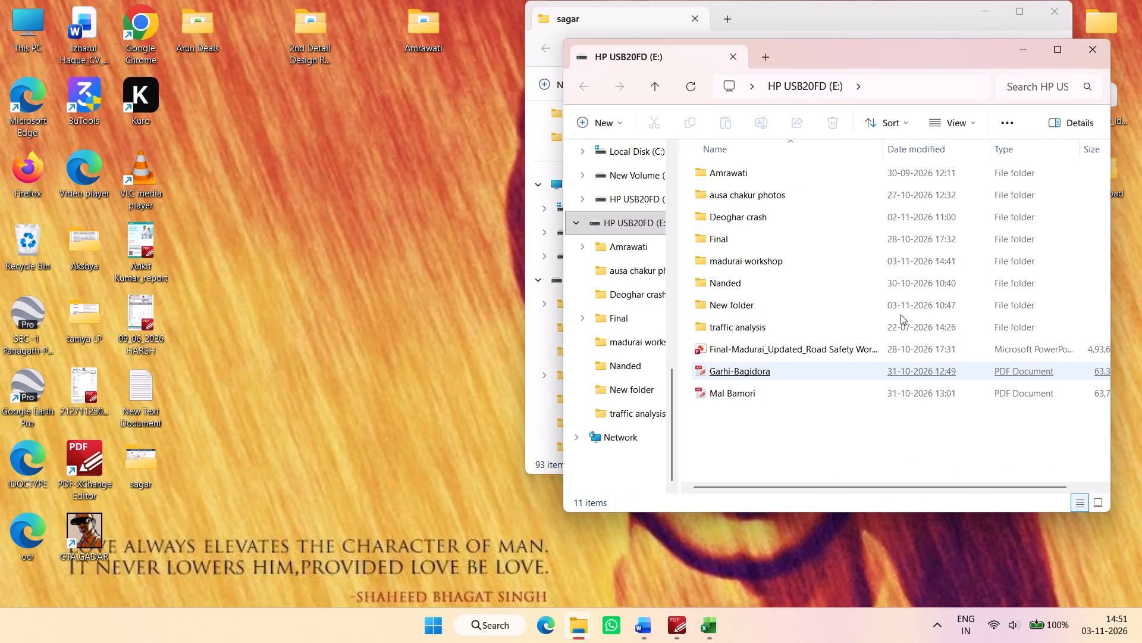
left_click(913, 64)
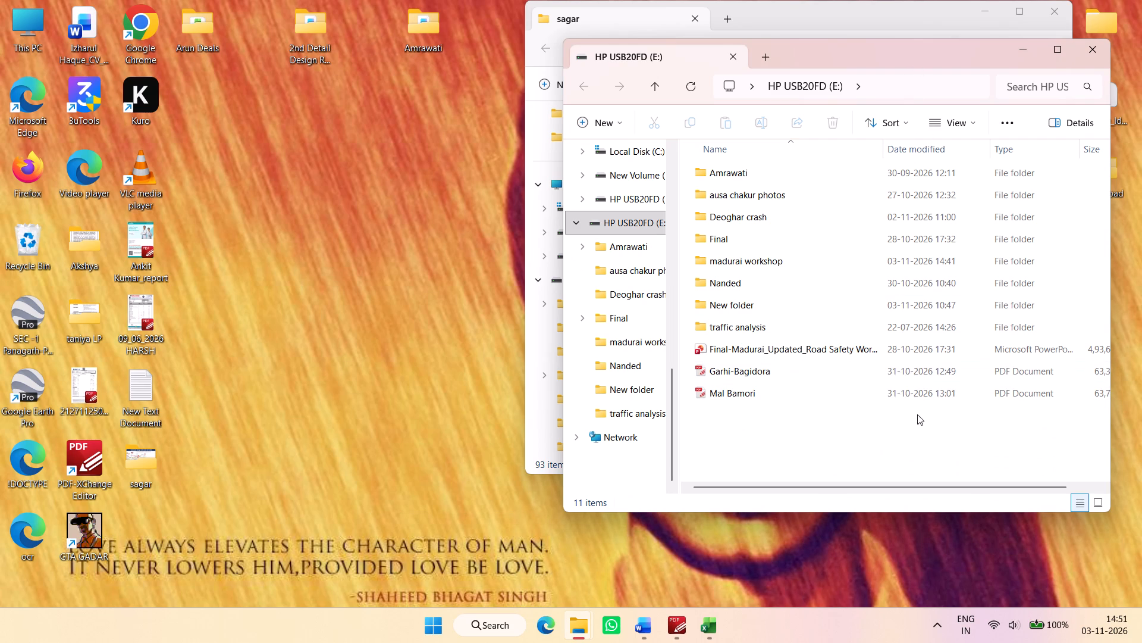
left_click(917, 423)
left_click(836, 23)
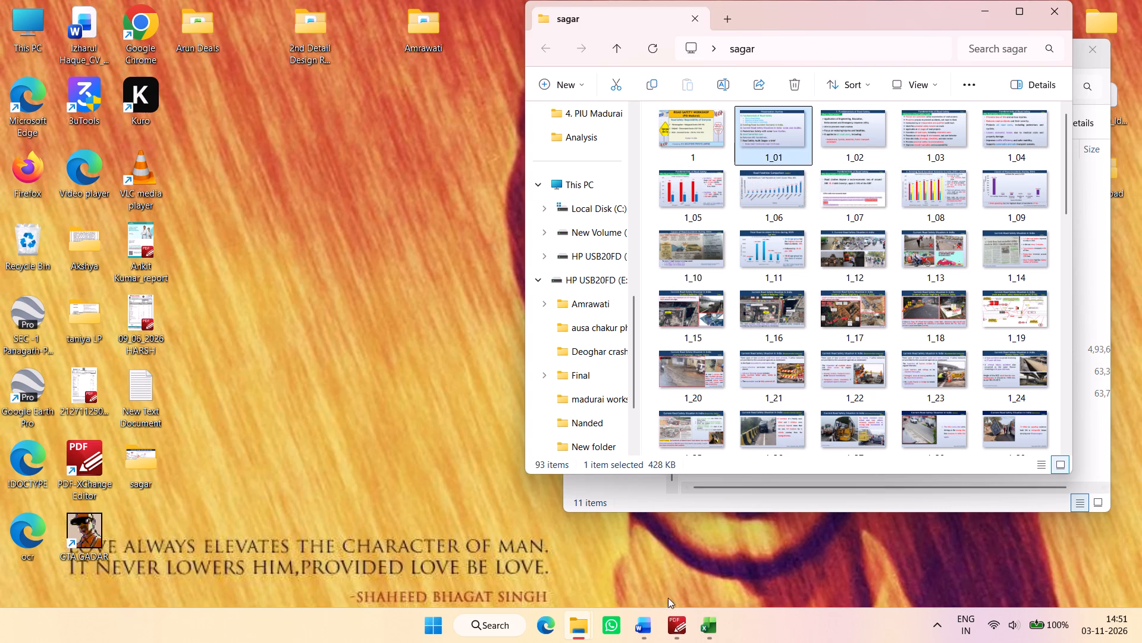
left_click(743, 579)
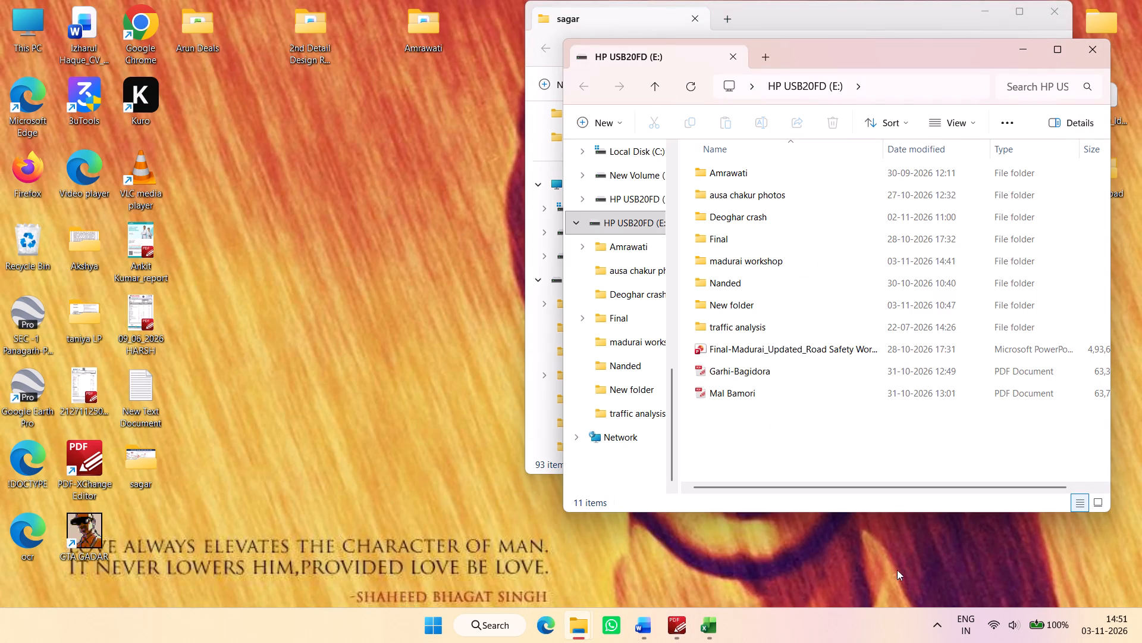
left_click(846, 260)
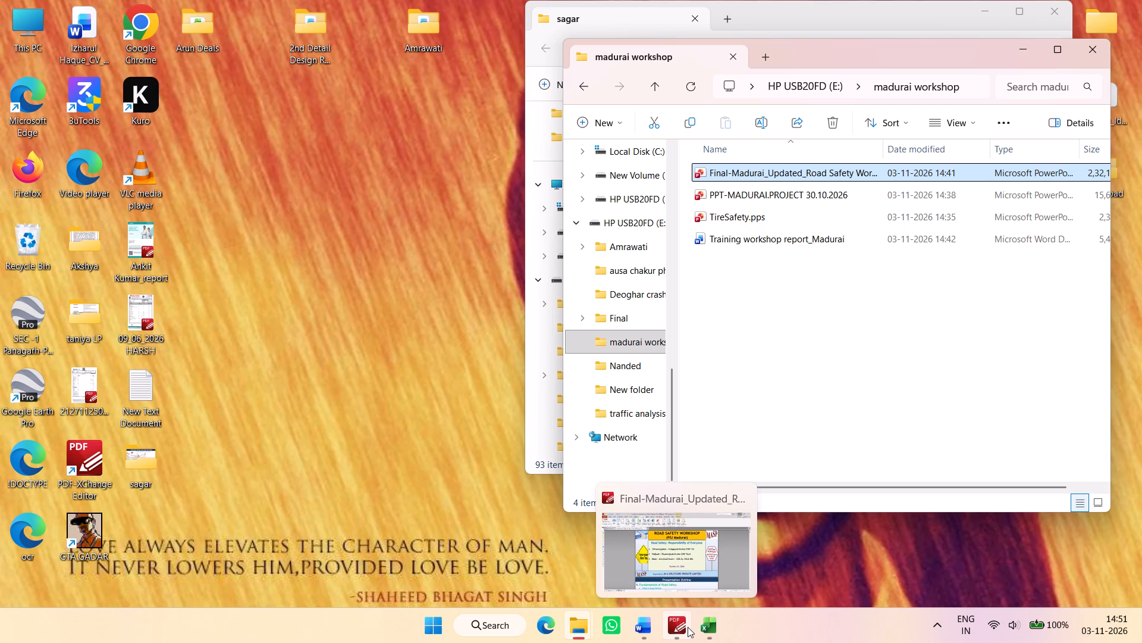
left_click(780, 241)
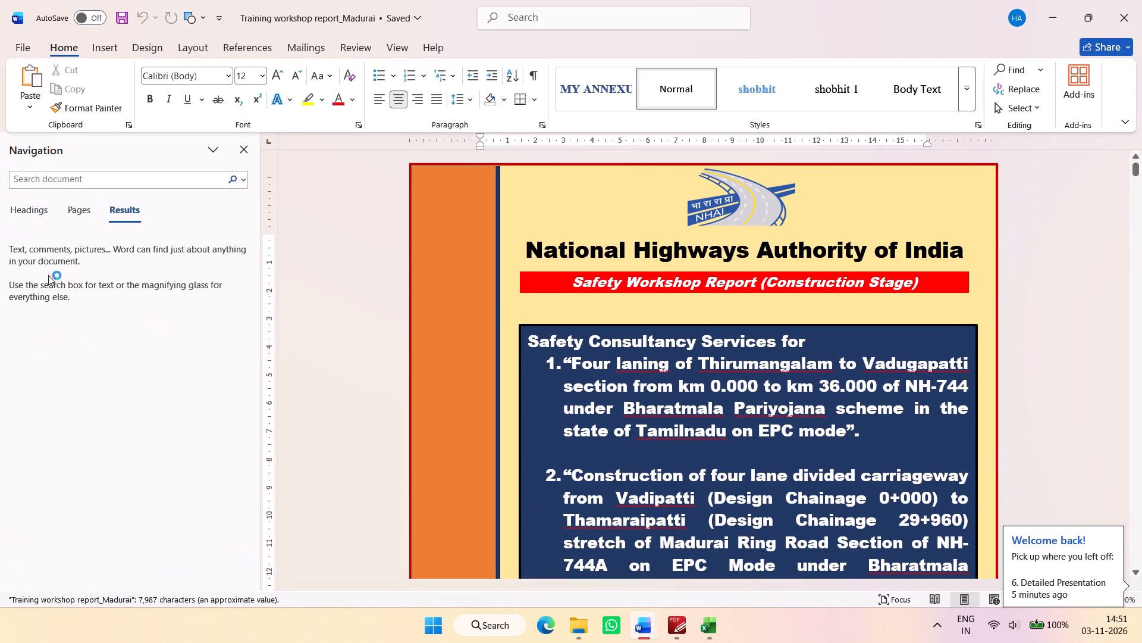
Go to the heading 6. Detailed Presentation in the workshop report.
left_click(24, 220)
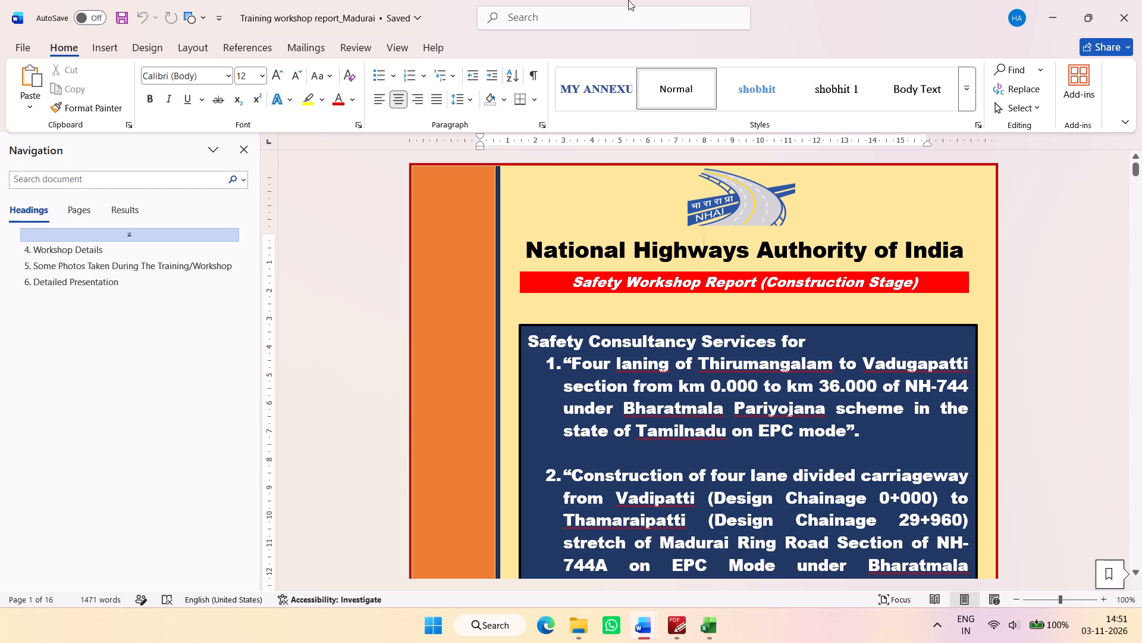
left_click(153, 288)
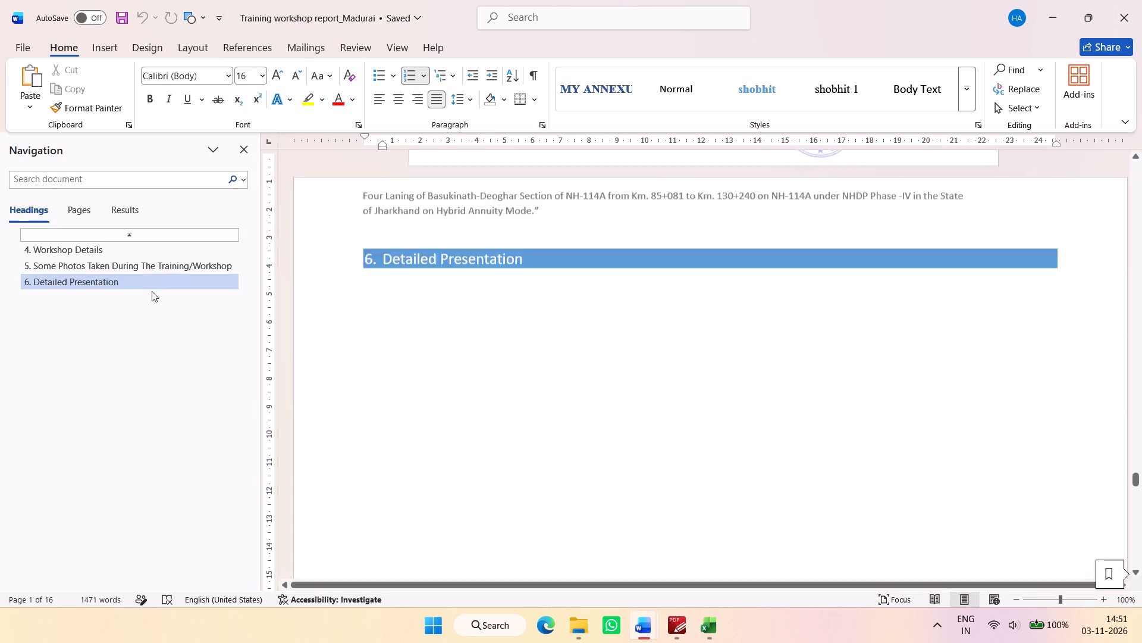
Centre-align the blank line directly below the heading 6. Detailed Presentation.
left_click(444, 232)
left_click(457, 201)
left_click(453, 180)
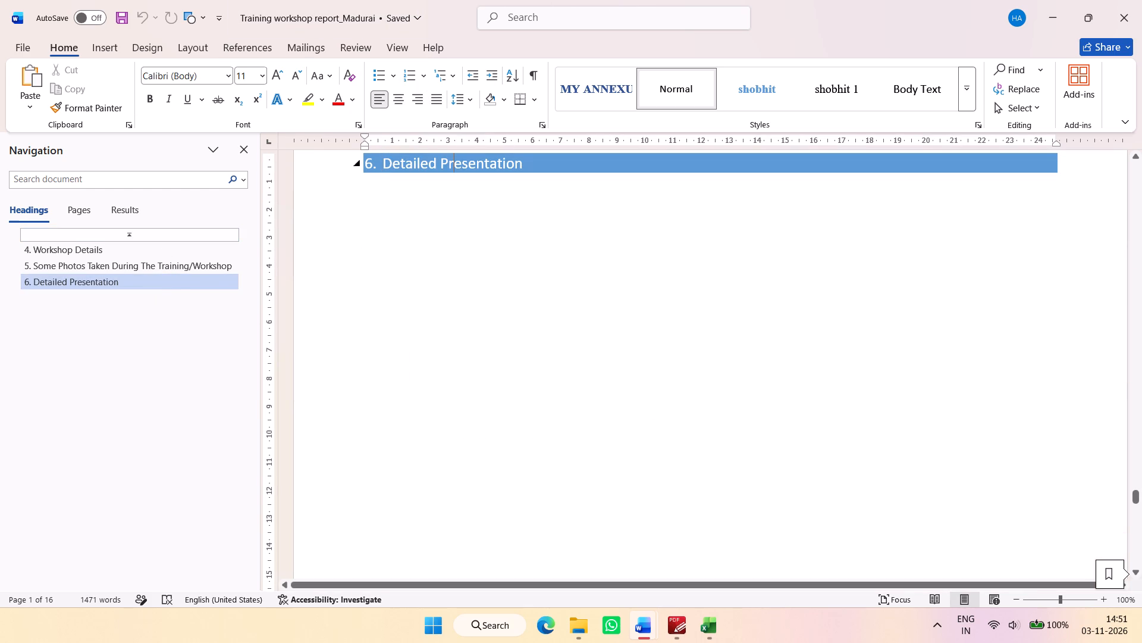
left_click(451, 186)
left_click(123, 49)
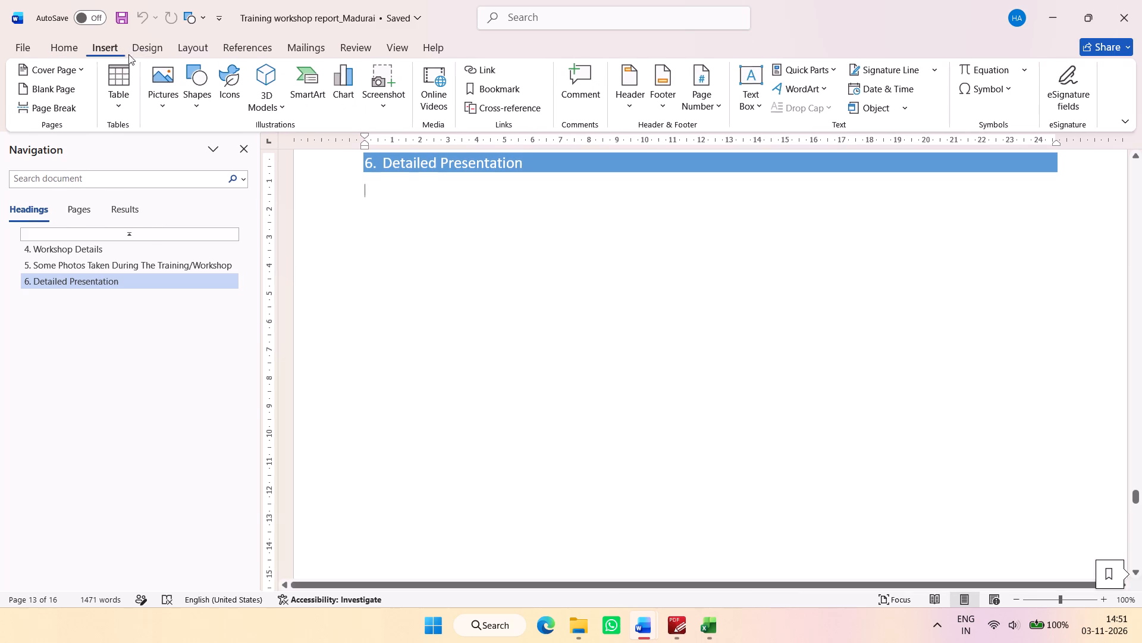
left_click(398, 198)
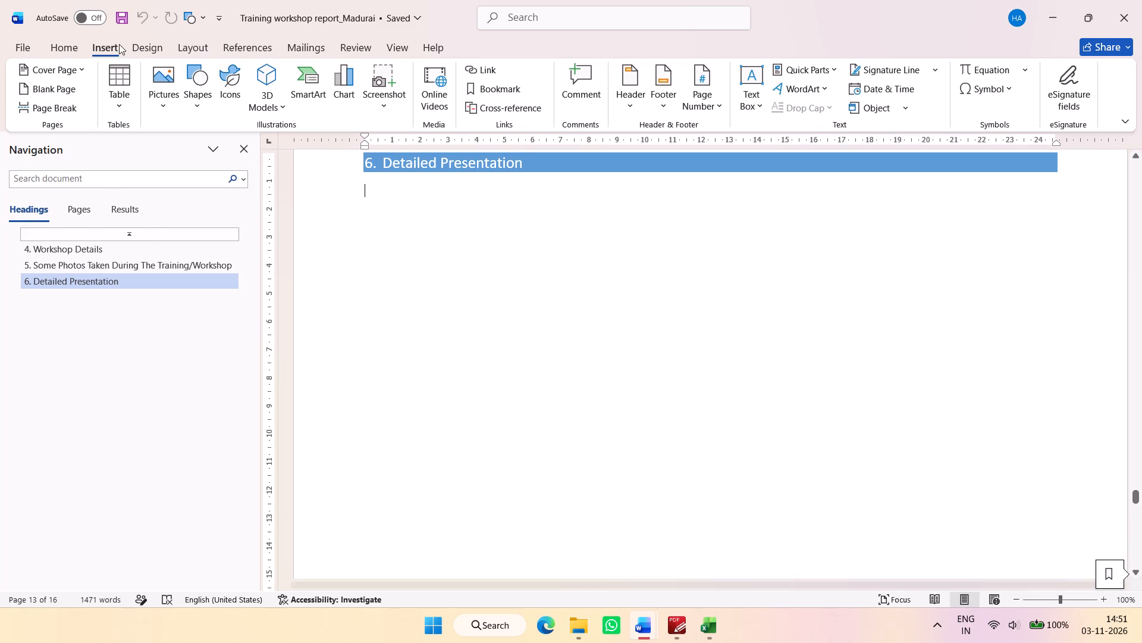
left_click(79, 42)
left_click(397, 100)
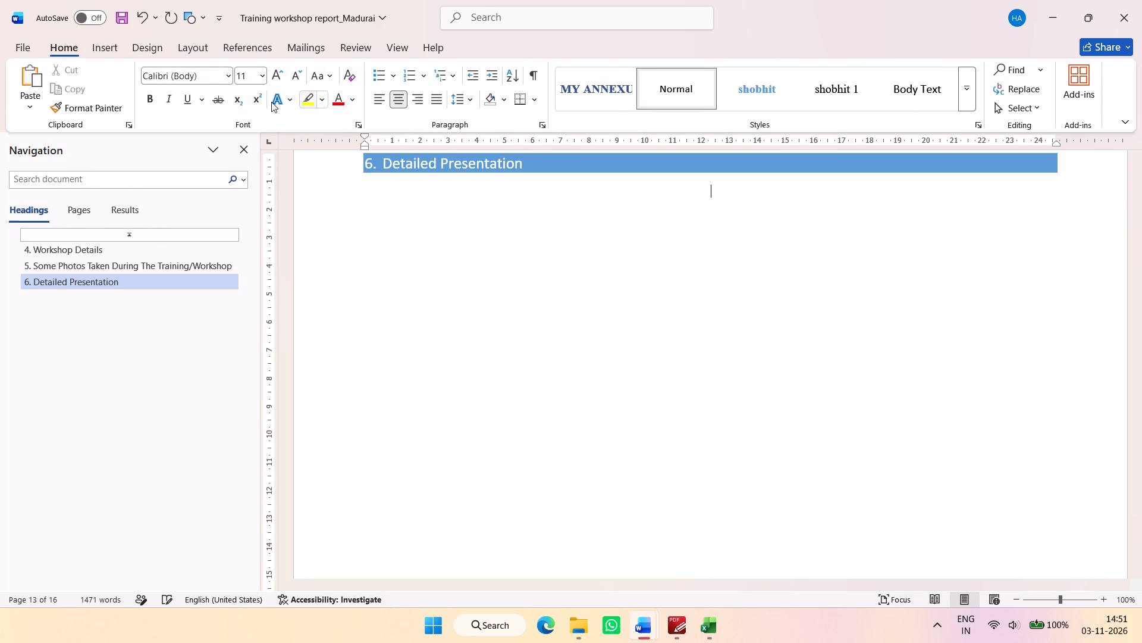
Insert all the slide images from the sagar folder as pictures at the blank line under 6. Detailed Presentation.
left_click(104, 54)
left_click(167, 73)
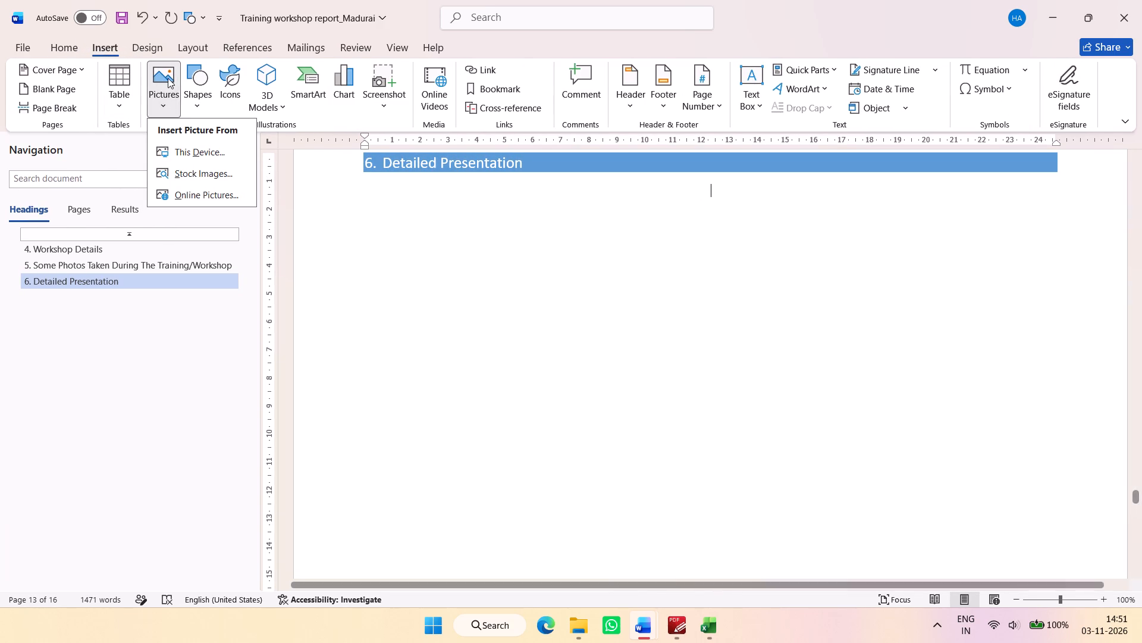
left_click(196, 149)
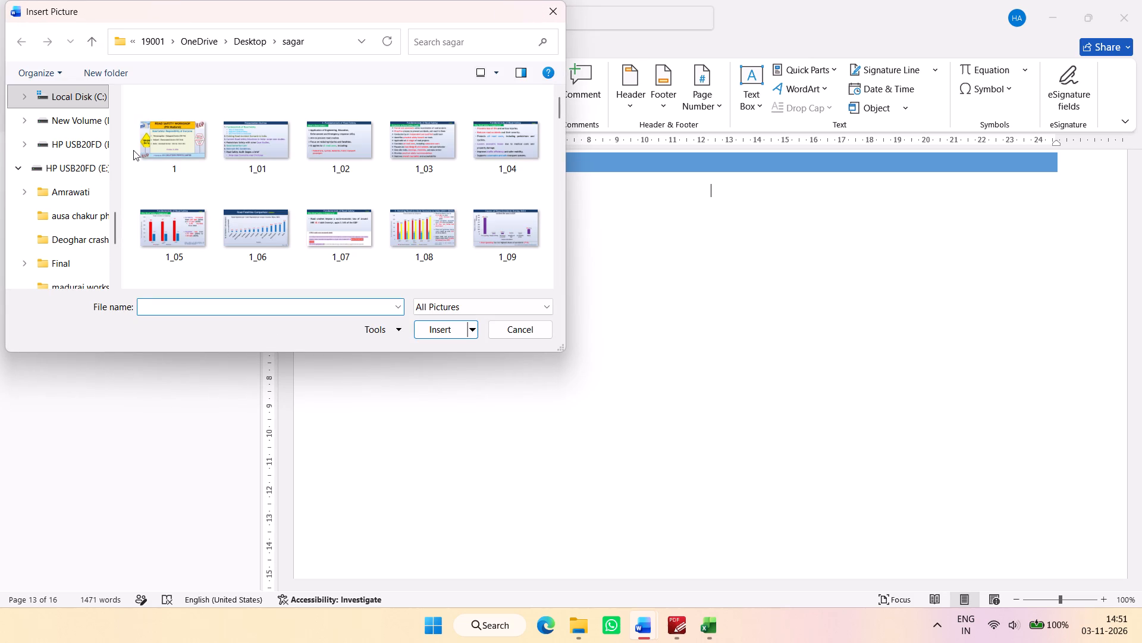
left_click_drag(133, 150, 734, 485)
left_click(445, 324)
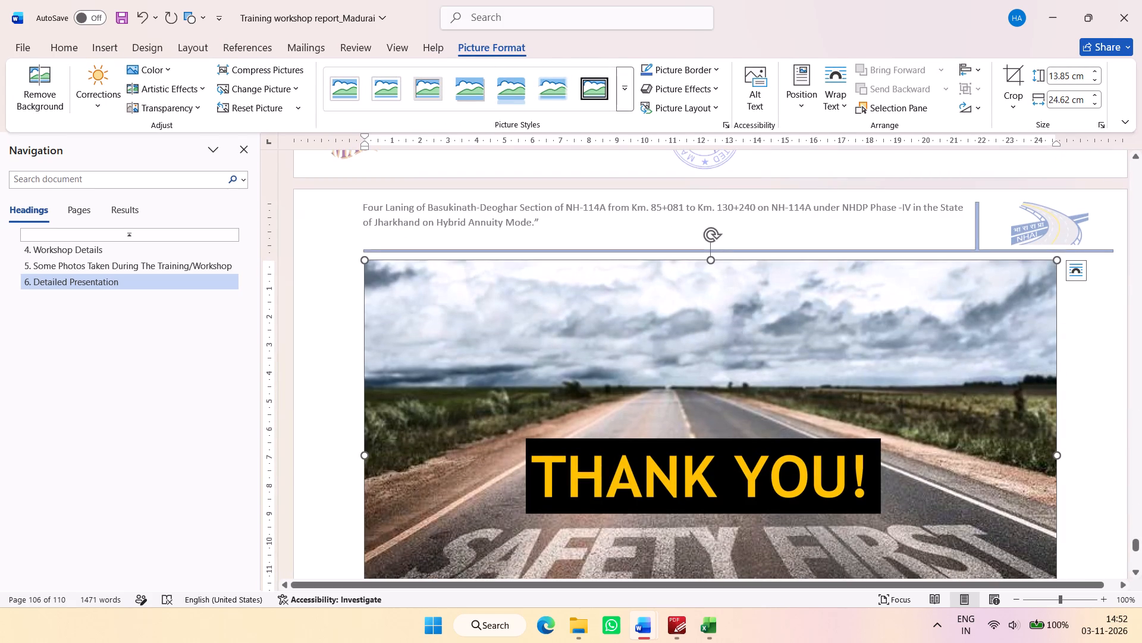
Check the inserted slide images from the start of section 6. Detailed Presentation through to the last slide.
scroll(638, 392, "up", 8)
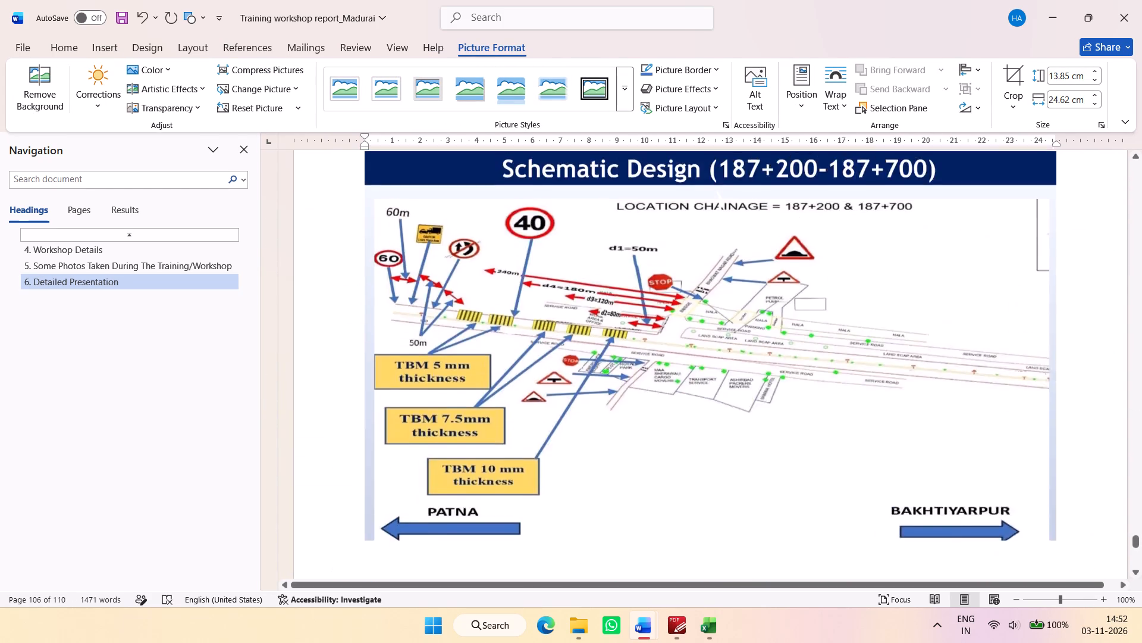
scroll(650, 395, "up", 18)
scroll(650, 395, "up", 8)
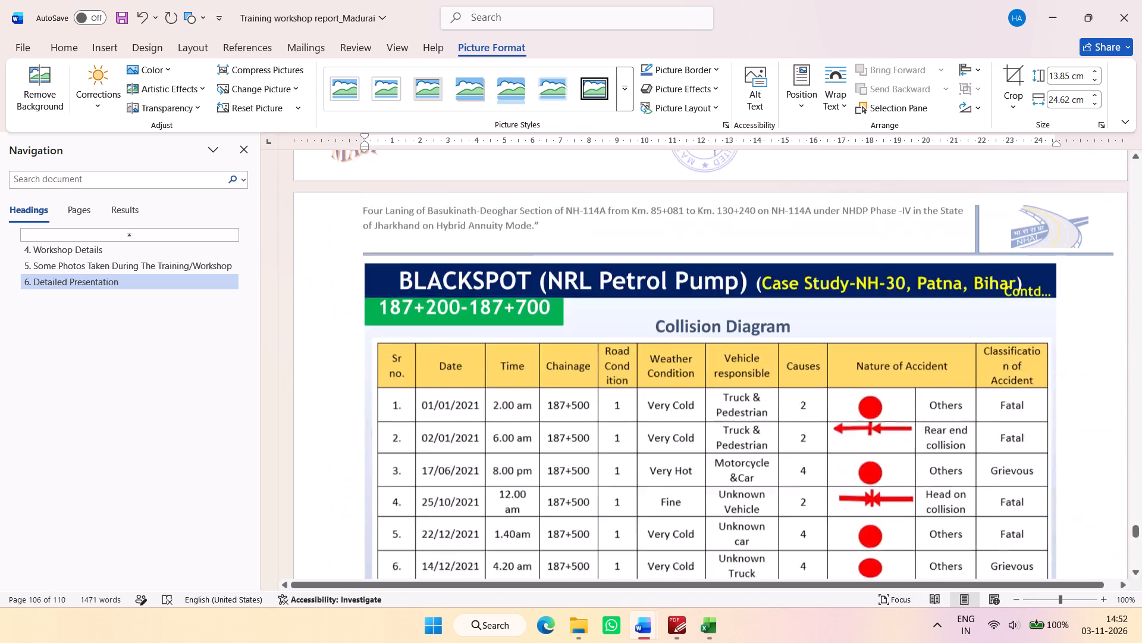
scroll(650, 395, "up", 8)
left_click(163, 290)
left_click(167, 282)
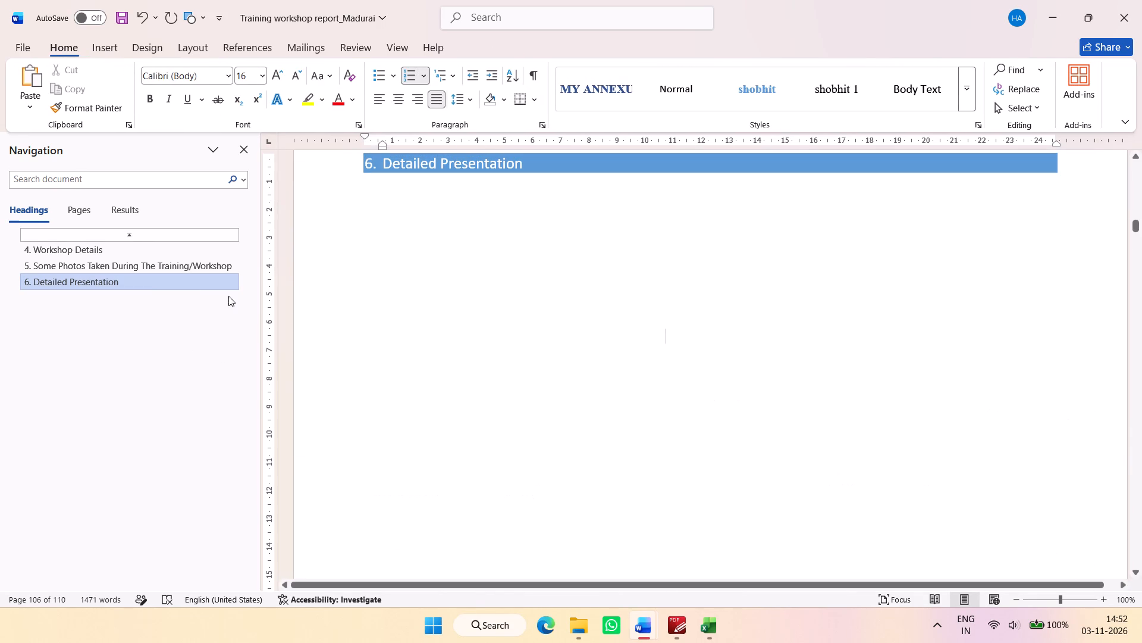
scroll(641, 352, "down", 10)
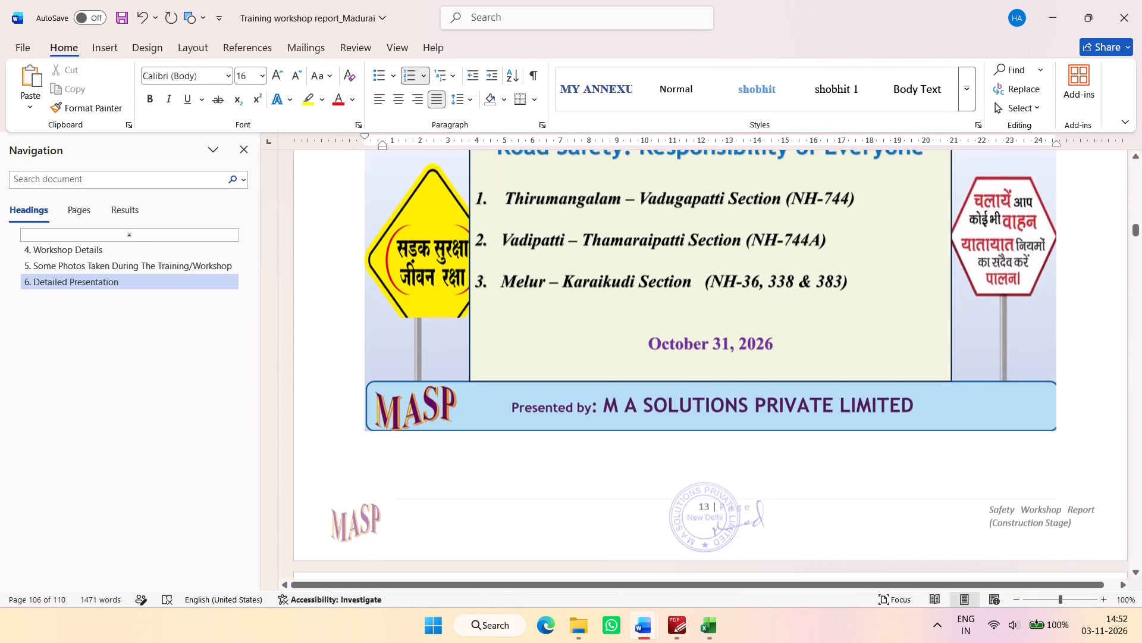
scroll(641, 352, "down", 7)
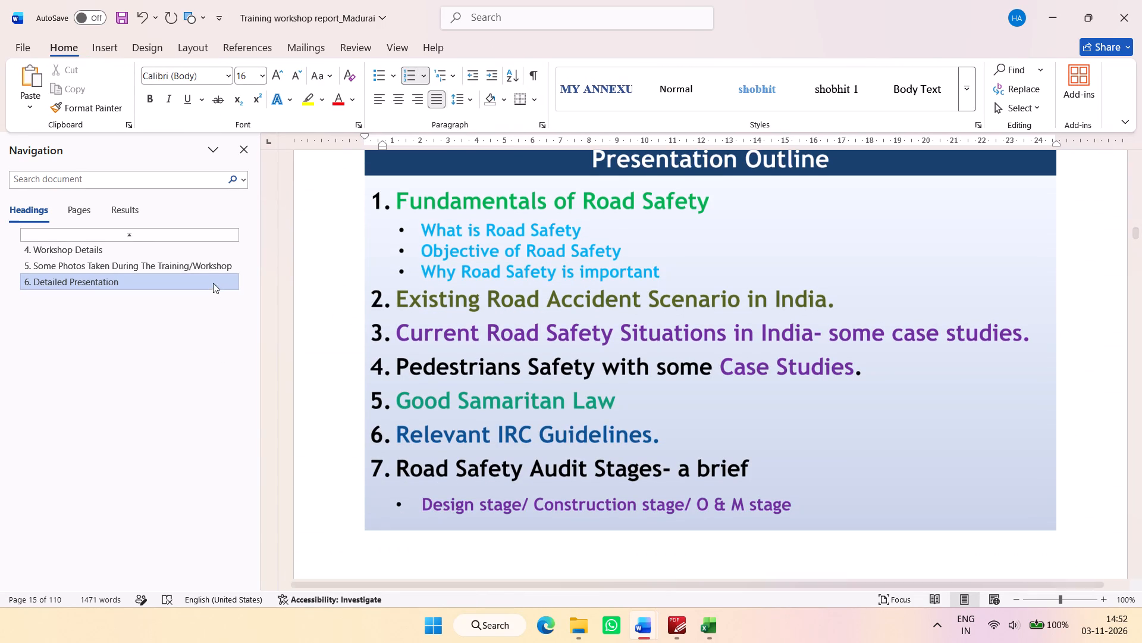
scroll(528, 342, "up", 19)
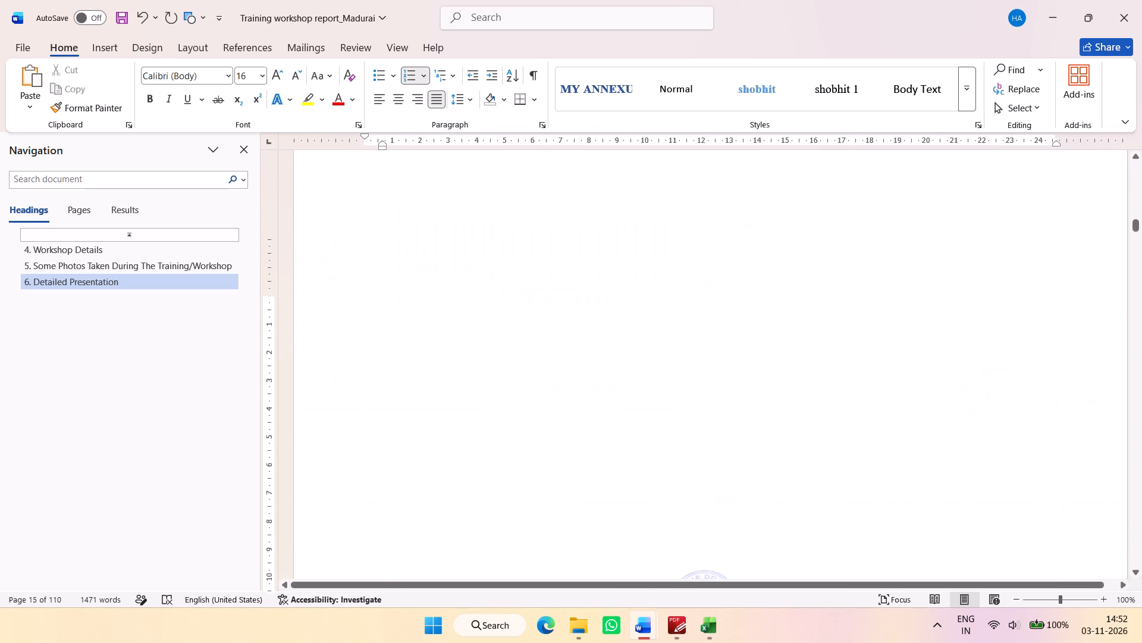
left_click(526, 344)
scroll(623, 364, "down", 8)
scroll(974, 318, "down", 3)
scroll(1111, 291, "down", 2)
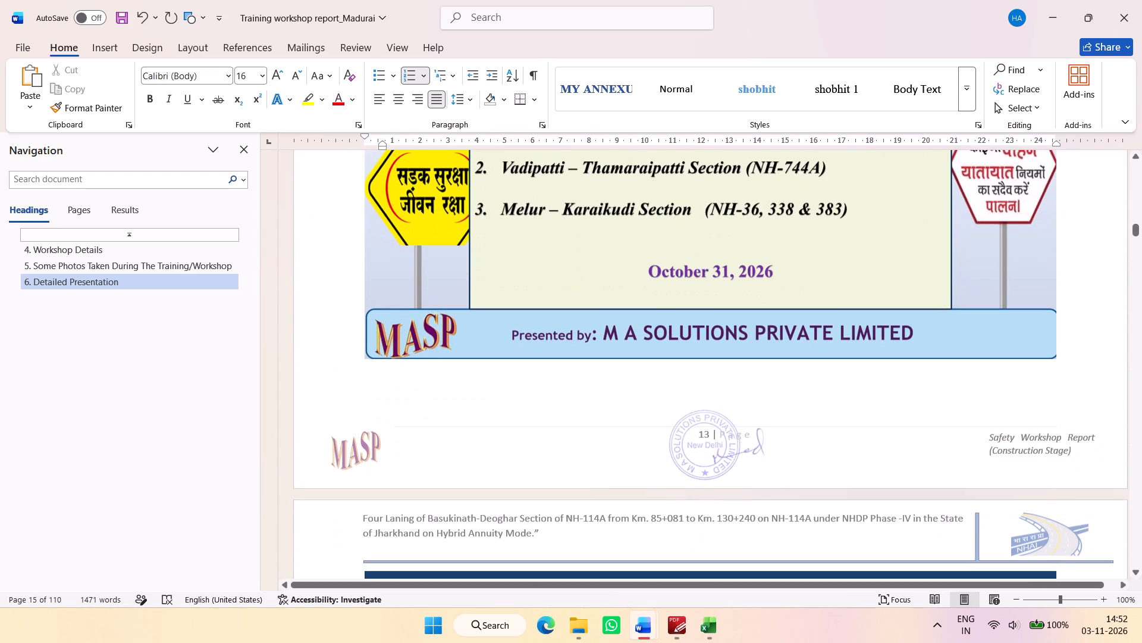
left_click_drag(1137, 233, 1141, 466)
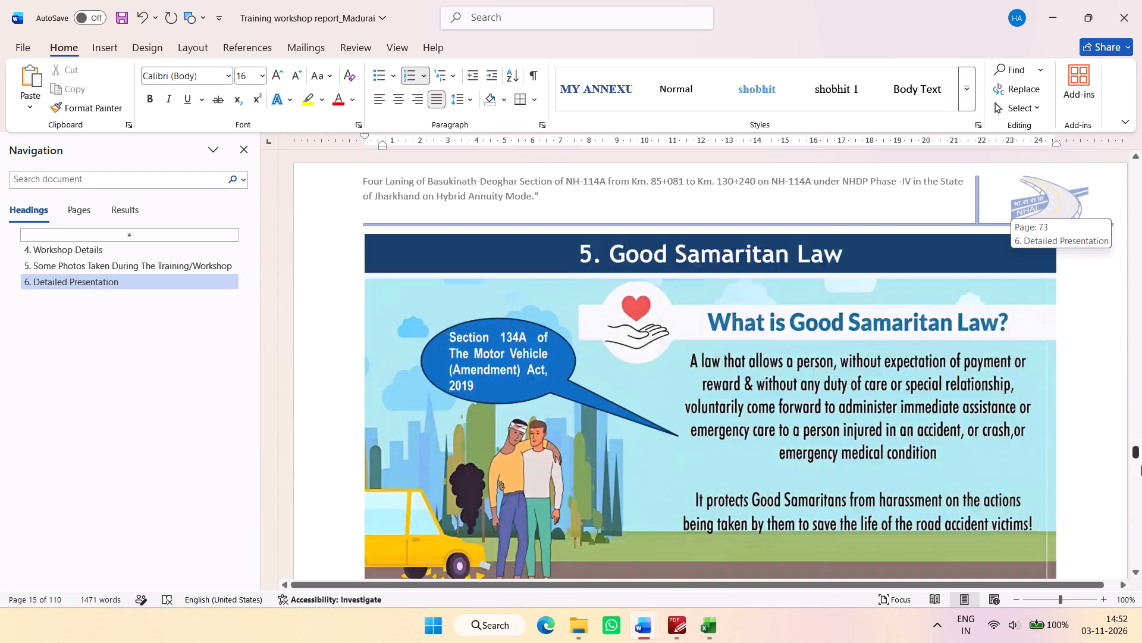
left_click_drag(1141, 466, 1141, 549)
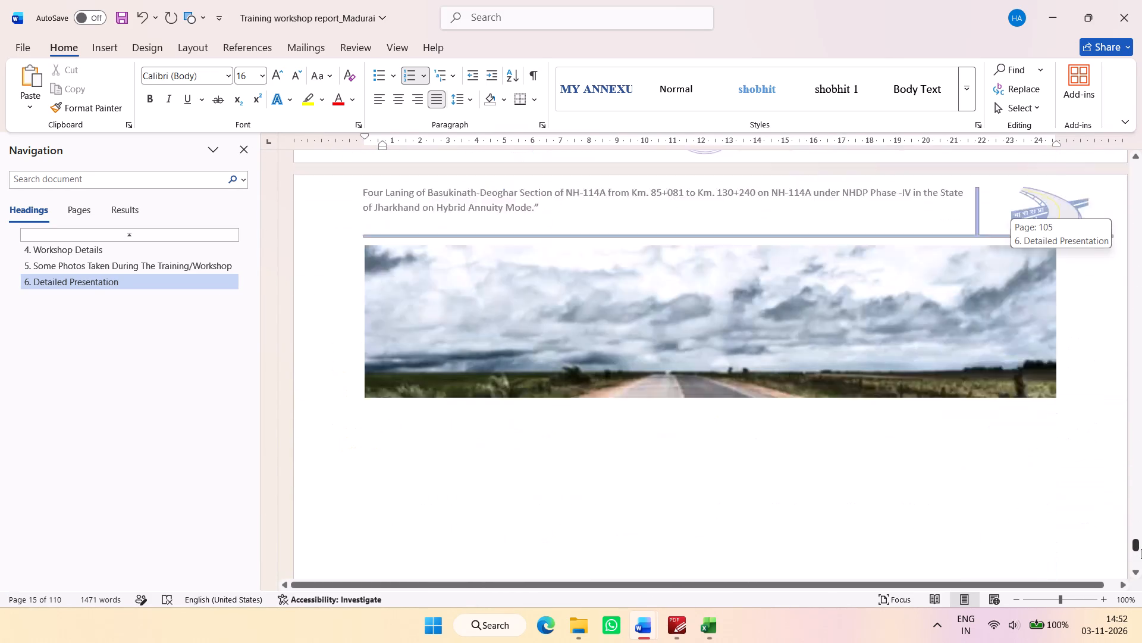
left_click_drag(1141, 549, 1141, 551)
scroll(885, 383, "down", 1)
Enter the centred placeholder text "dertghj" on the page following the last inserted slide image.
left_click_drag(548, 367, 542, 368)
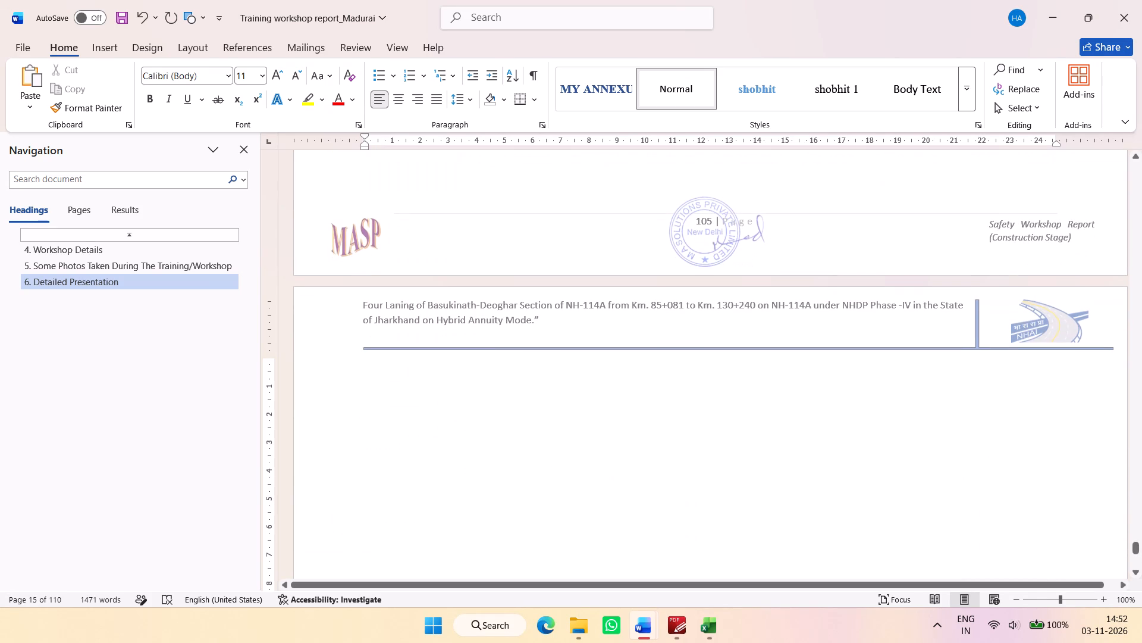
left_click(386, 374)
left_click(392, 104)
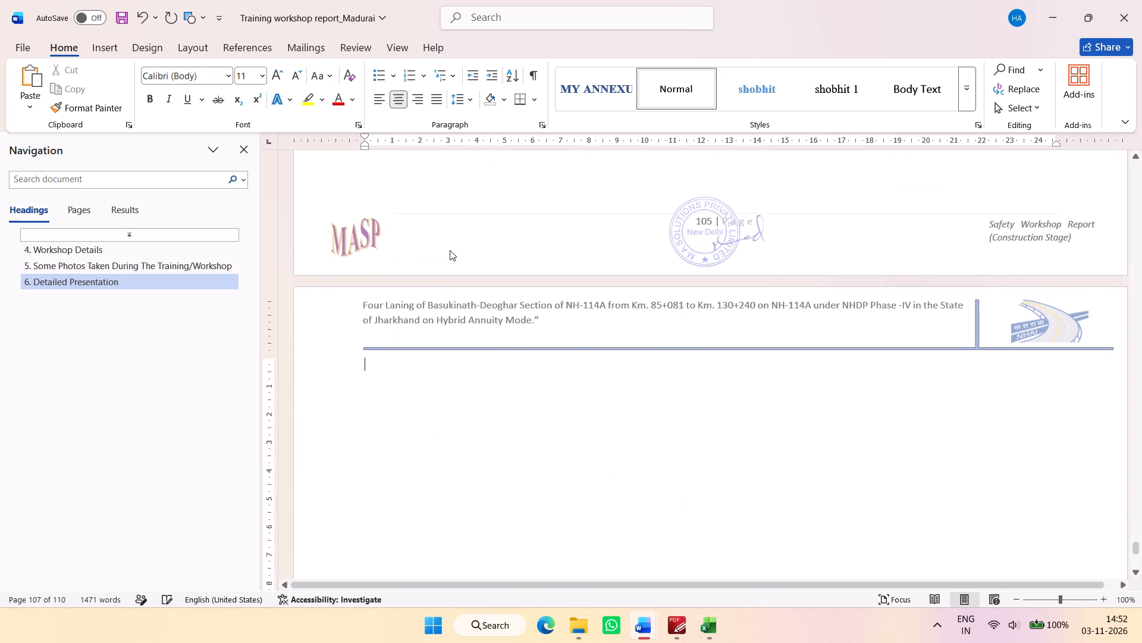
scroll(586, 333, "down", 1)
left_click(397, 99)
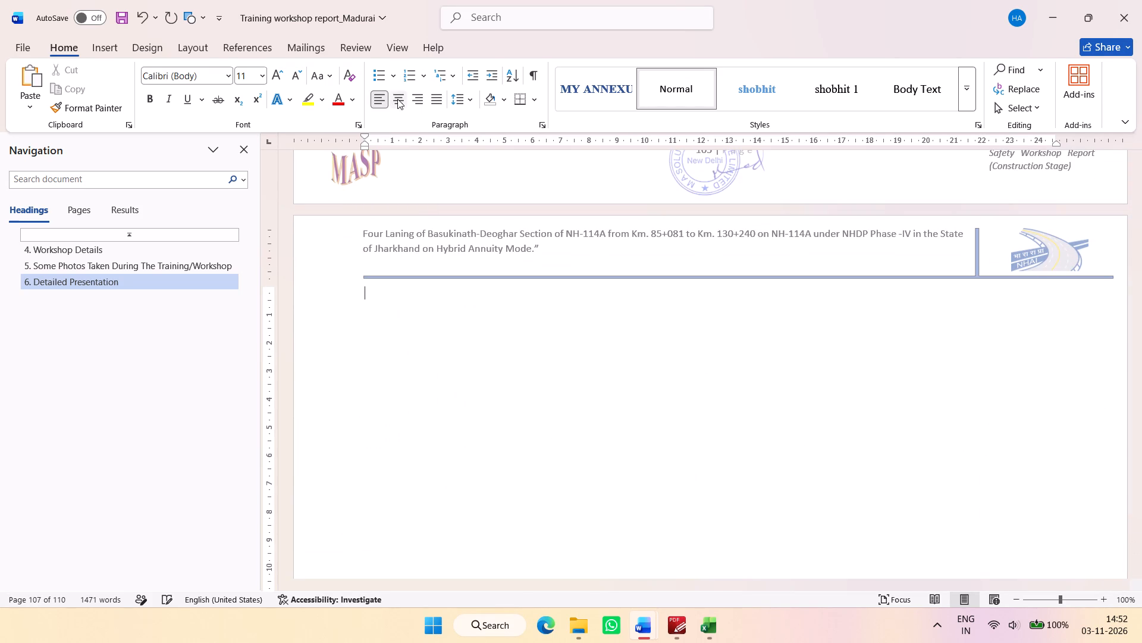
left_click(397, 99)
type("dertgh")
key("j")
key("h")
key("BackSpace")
Centre-align the blank line above Annexure: - 1 and delete the placeholder text "dertghj" below it.
left_click(700, 296)
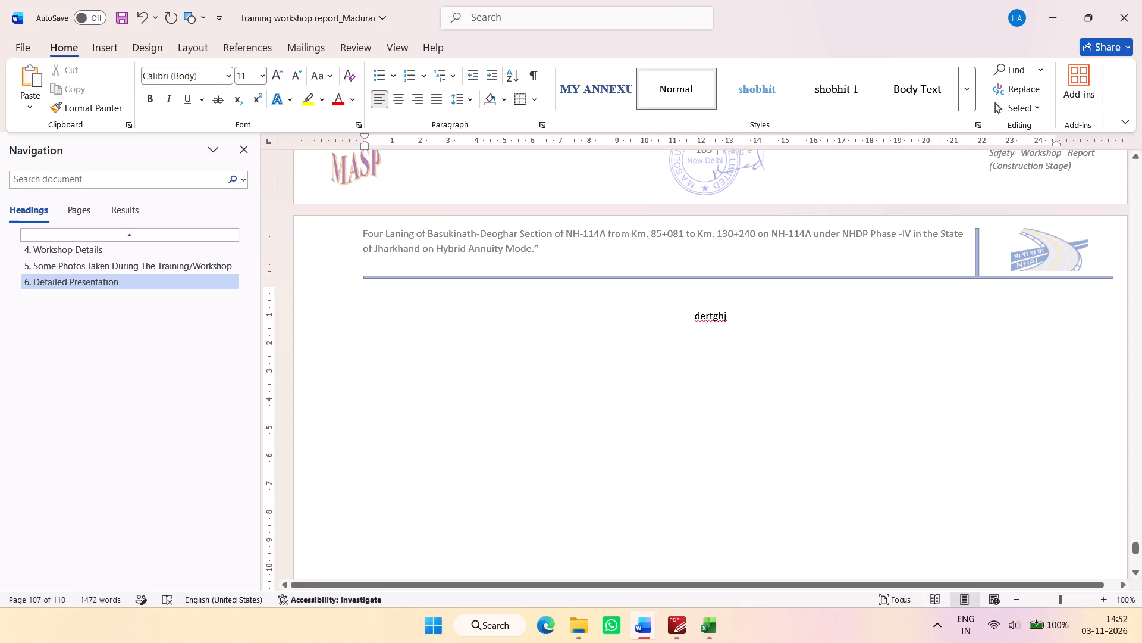
key("ctrl+e")
left_click_drag(741, 317, 738, 317)
left_click_drag(738, 317, 691, 319)
key("BackSpace")
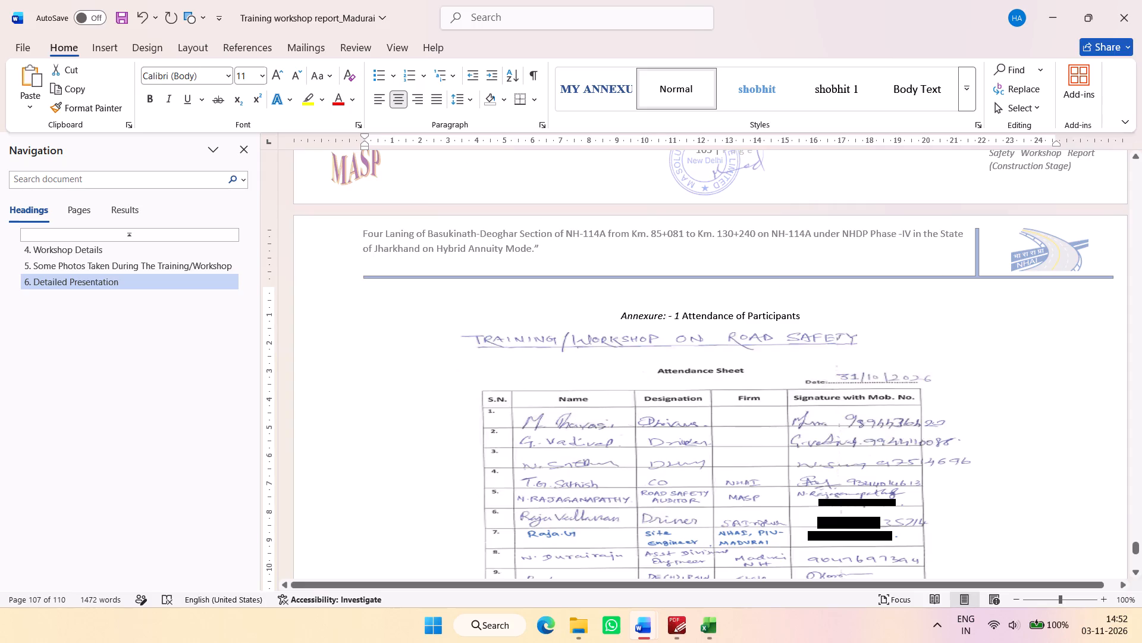
left_click(749, 288)
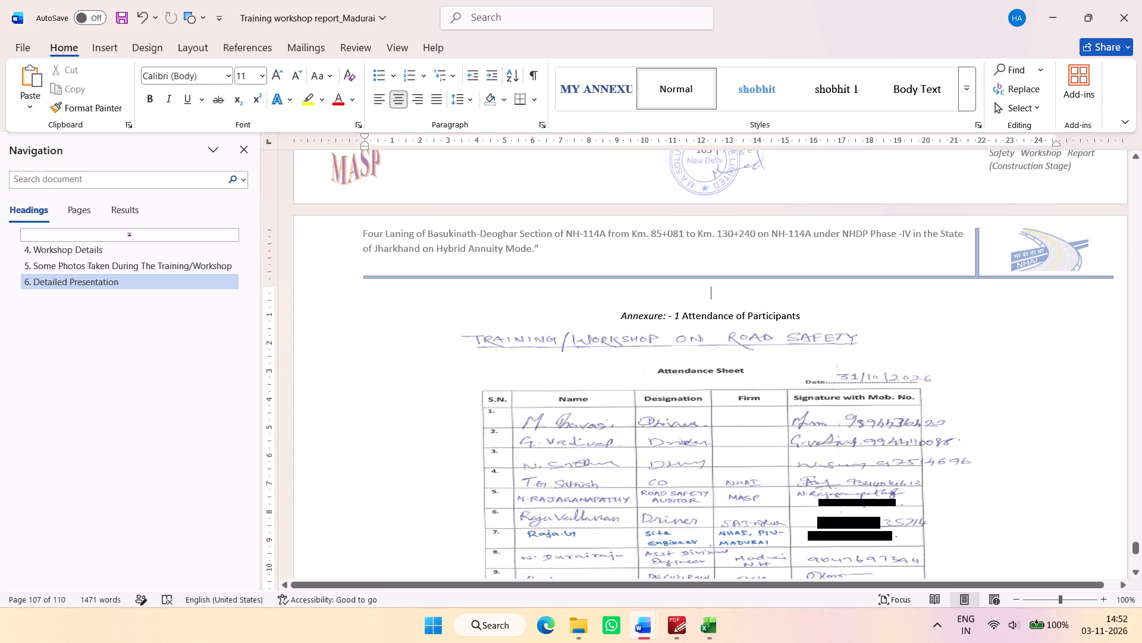
Switch to PDF-XChange Editor and close it along with its open Madurai documents.
left_click(680, 626)
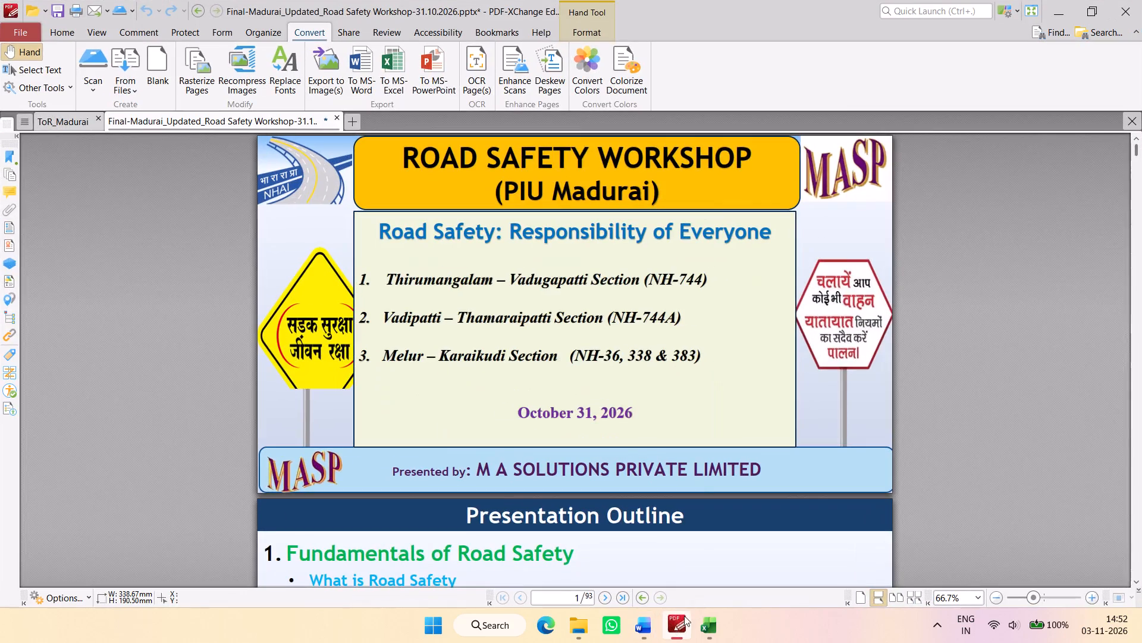
left_click(1141, 0)
left_click(626, 357)
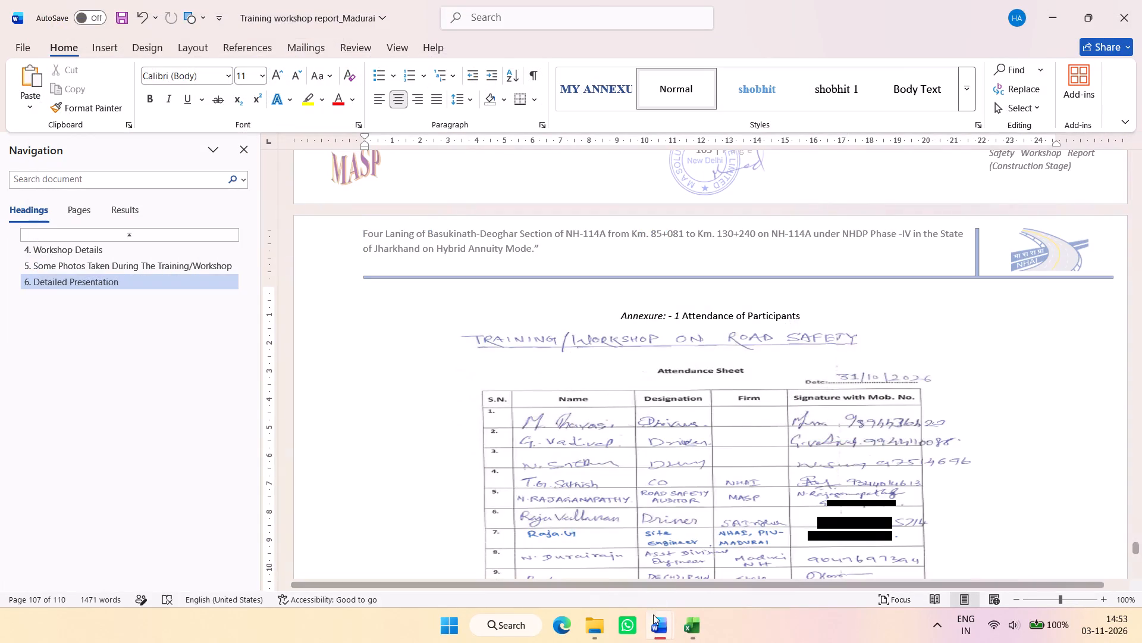
Switch to the sagar folder in File Explorer and delete all the exported slide images in it.
left_click(609, 629)
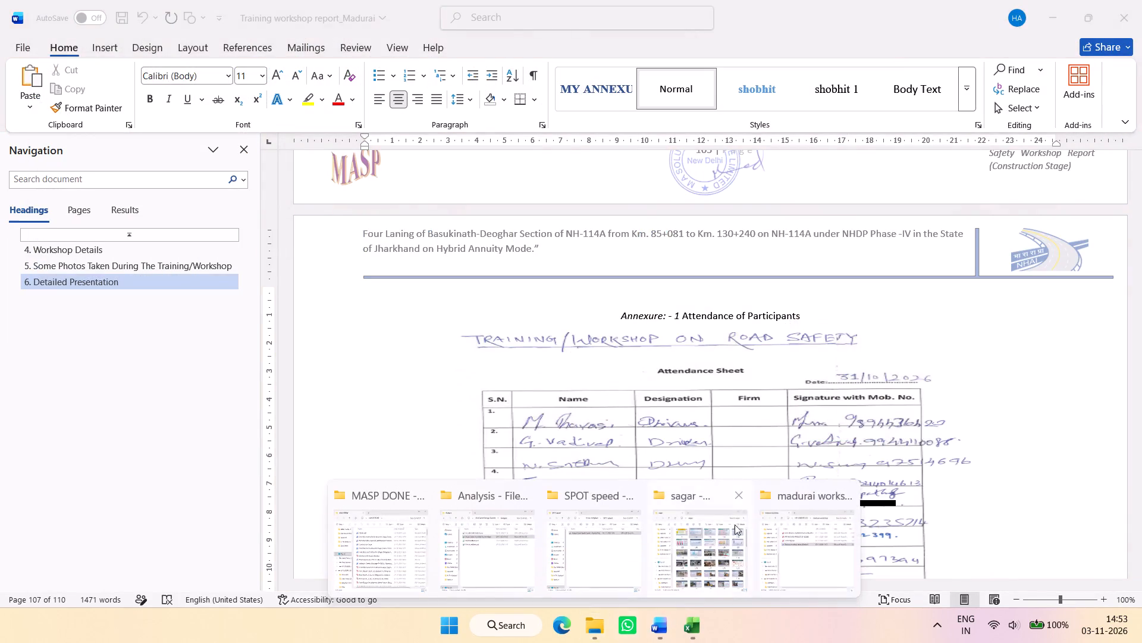
left_click(721, 544)
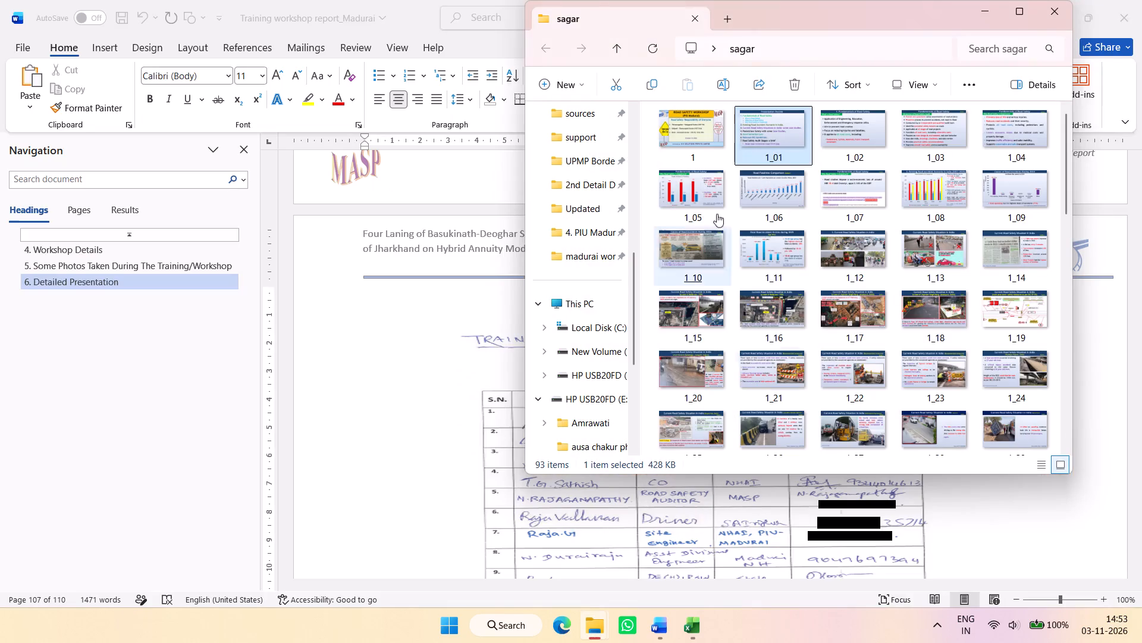
left_click_drag(644, 134, 1141, 641)
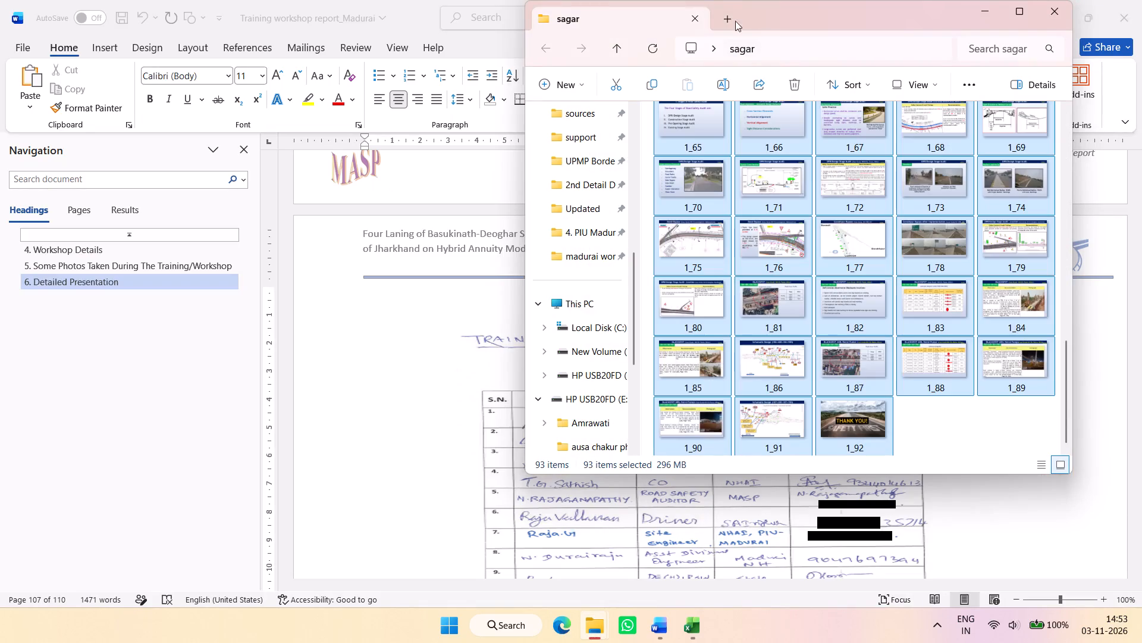
left_click(793, 80)
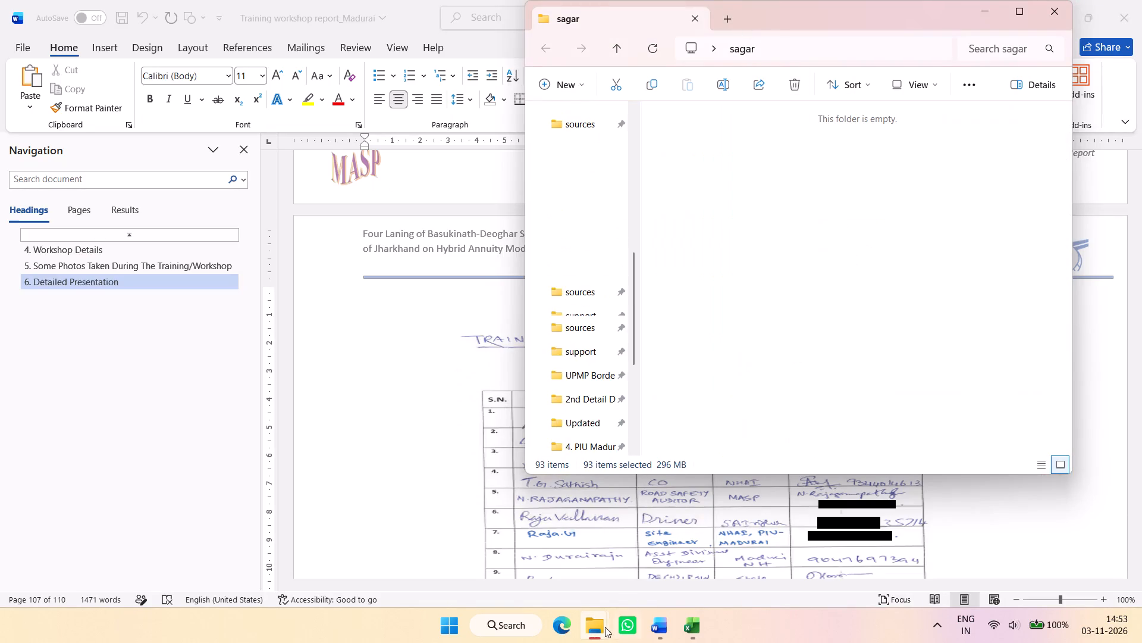
Open PPT-MADURAI.PROJECT 30.10.2026 from the madurai workshop folder in PDF-XChange Editor.
left_click(596, 629)
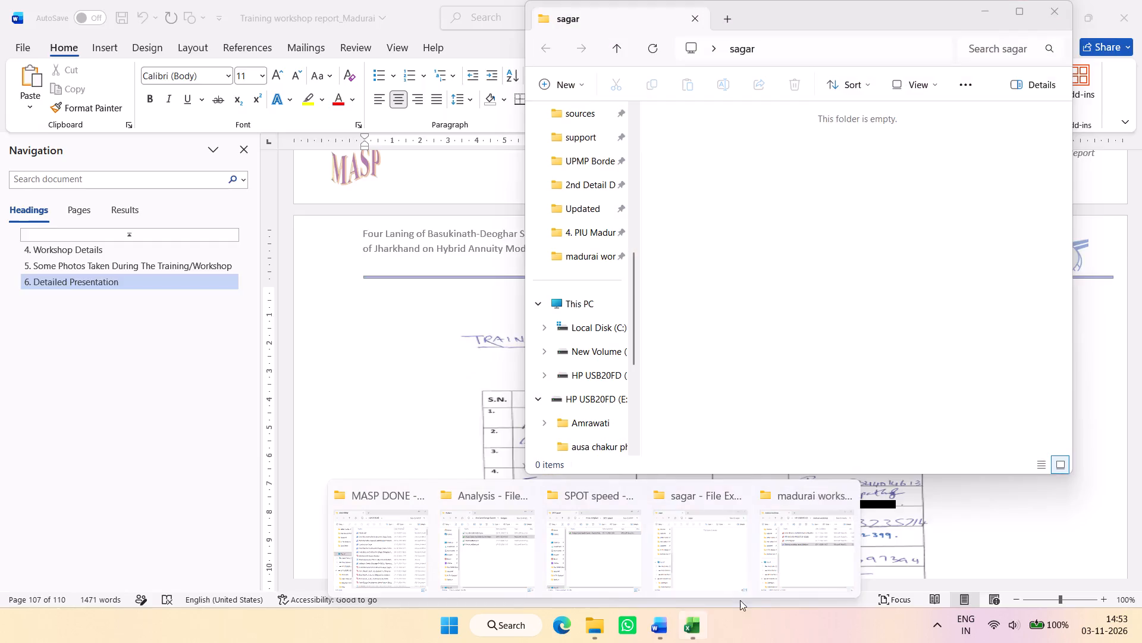
left_click(791, 553)
left_click(803, 195)
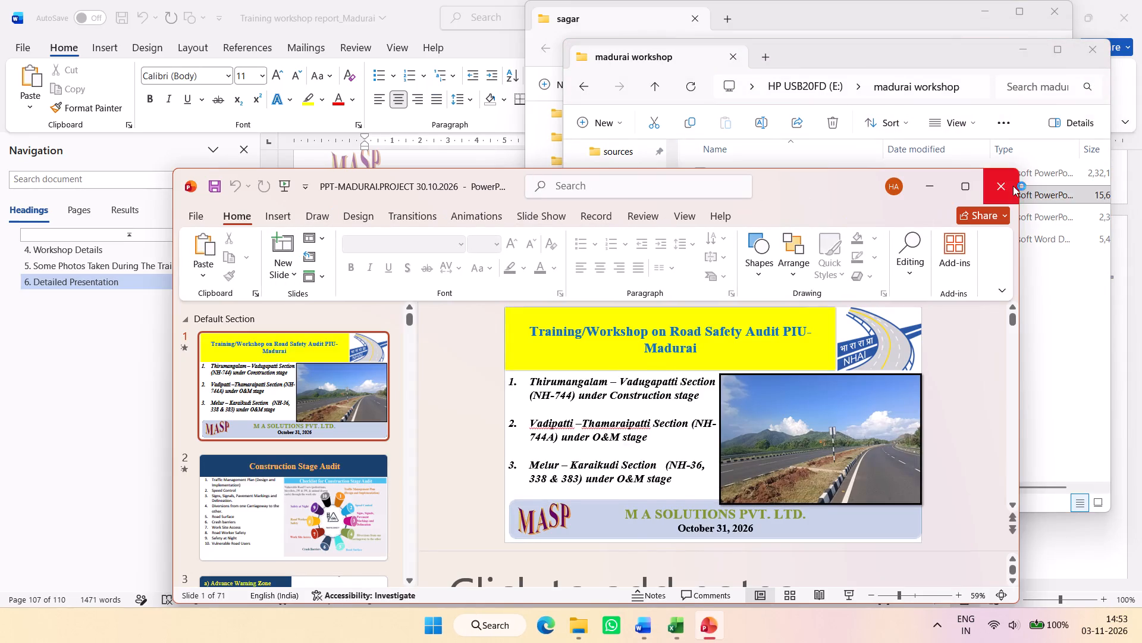
left_click(1013, 186)
right_click(828, 196)
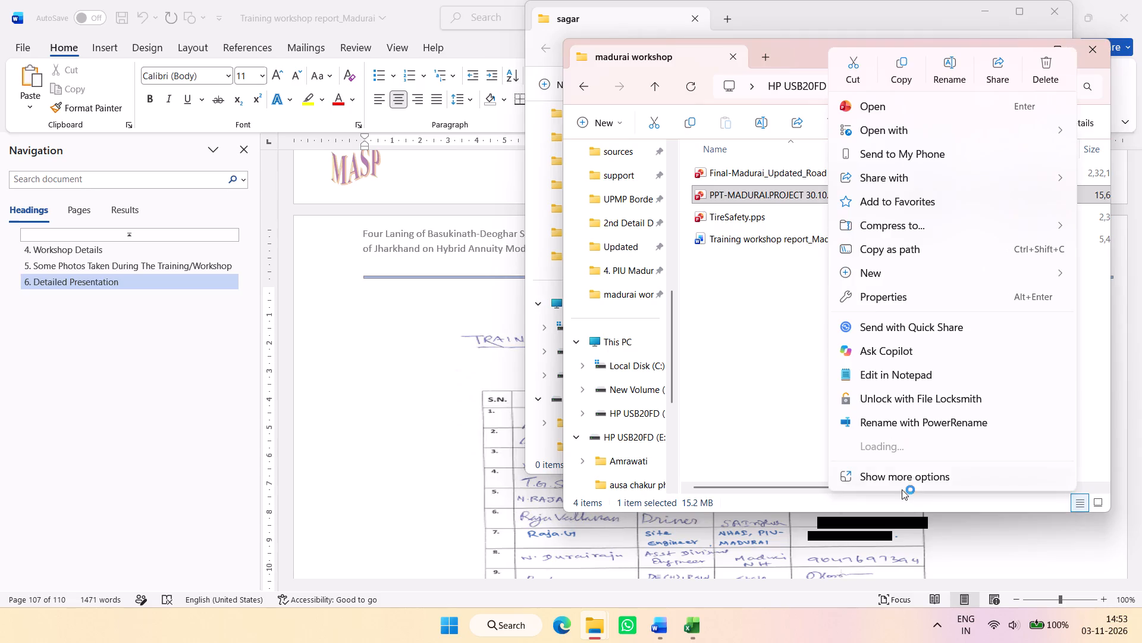
left_click(898, 480)
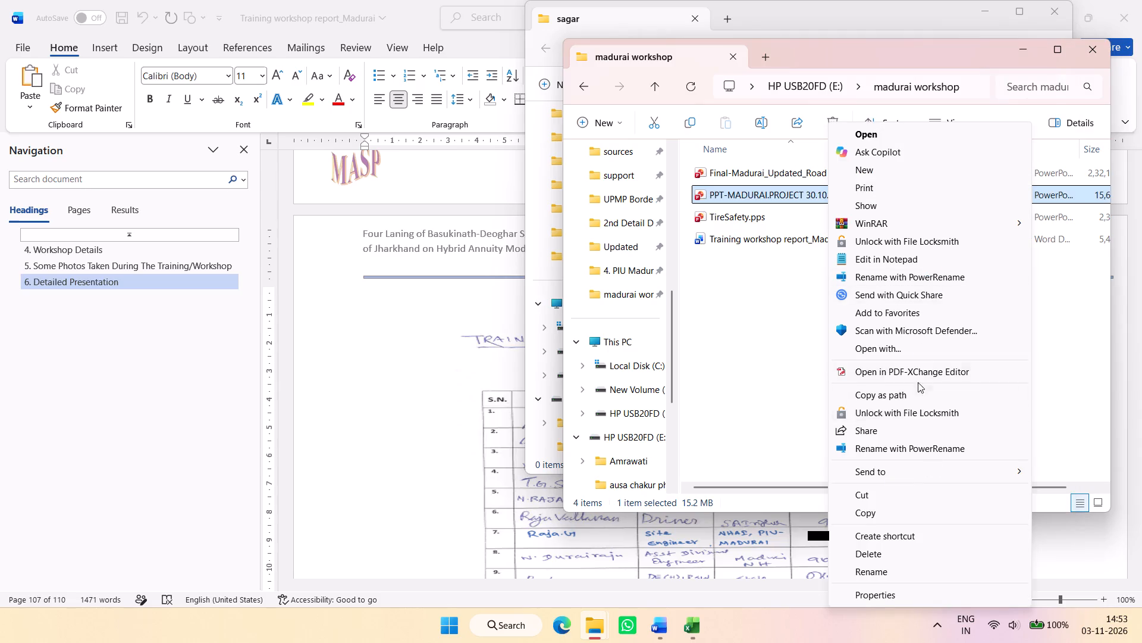
left_click(918, 373)
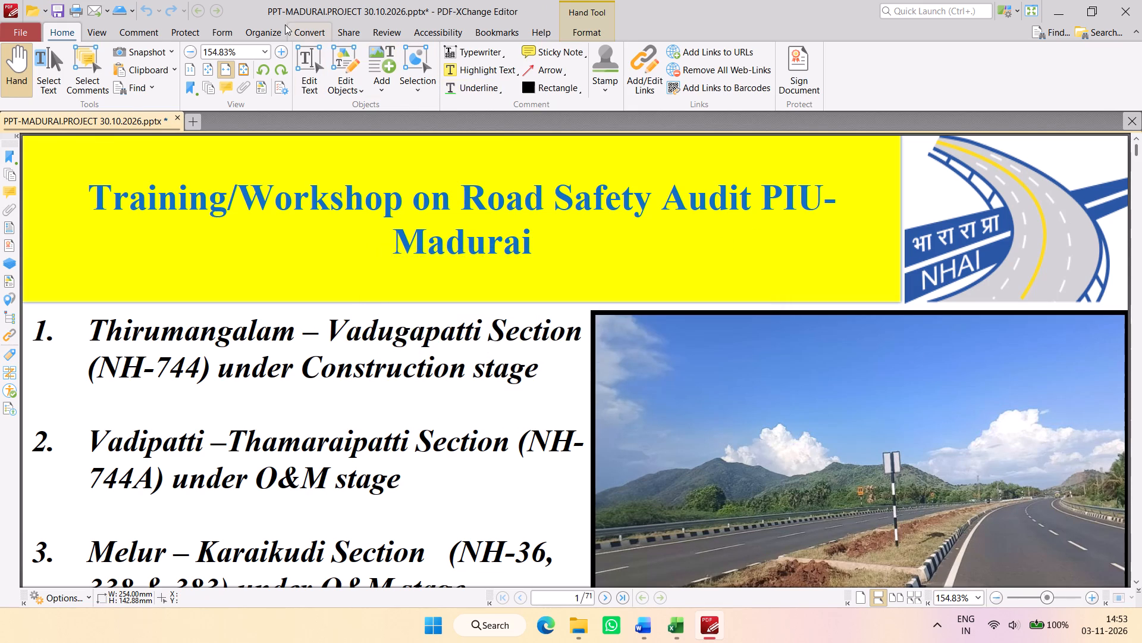
Export all pages of the PPT-MADURAI.PROJECT presentation as single-page PNG images named 1 into the sagar folder on the Desktop.
left_click(303, 30)
left_click(323, 63)
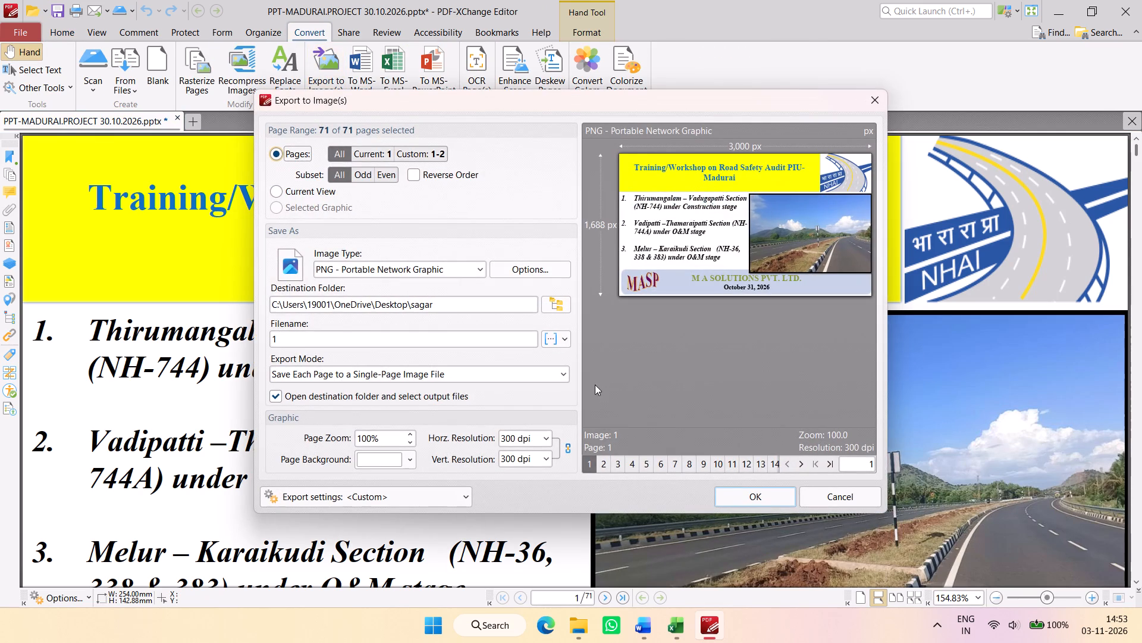
left_click(764, 504)
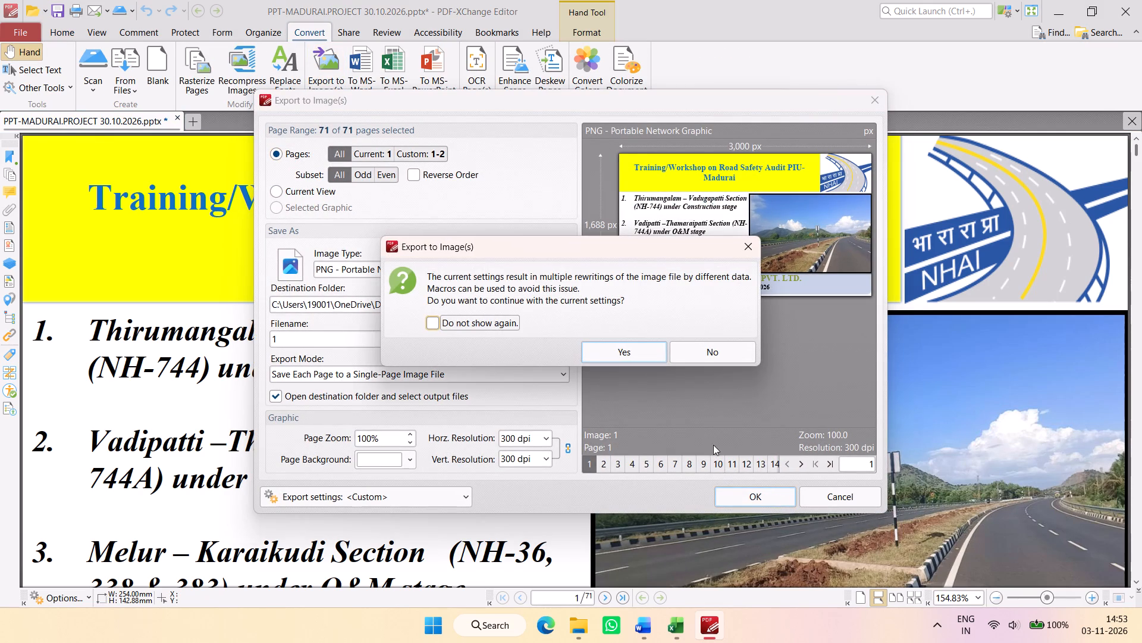
left_click(639, 349)
left_click(569, 286)
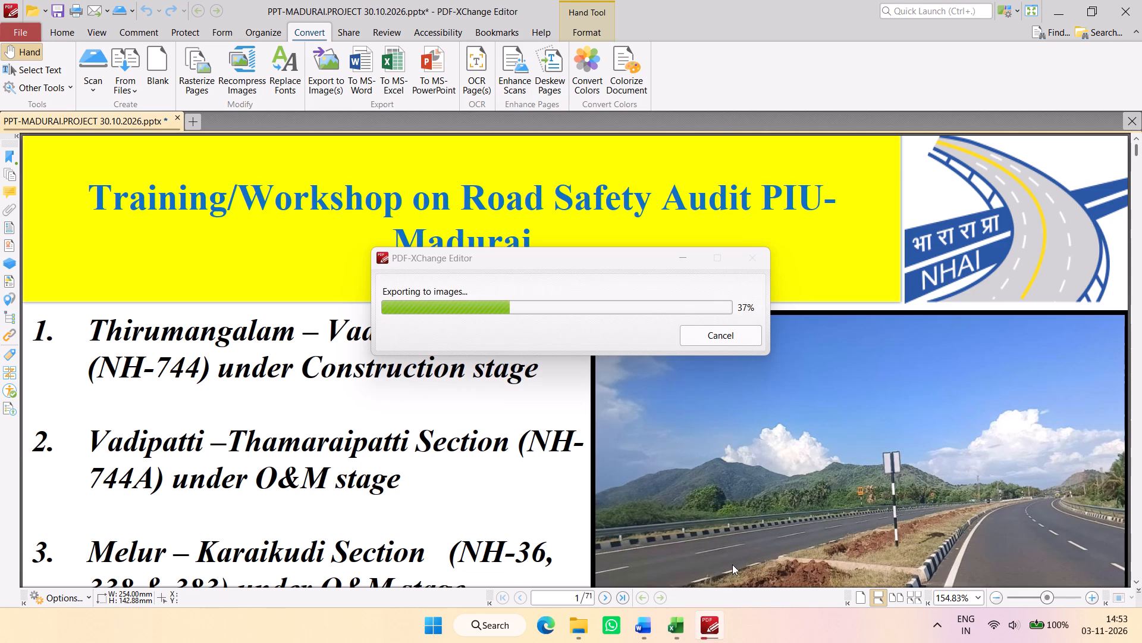
Switch to the madurai workshop folder in File Explorer and open TireSafety.pps in PDF-XChange Editor.
left_click(580, 629)
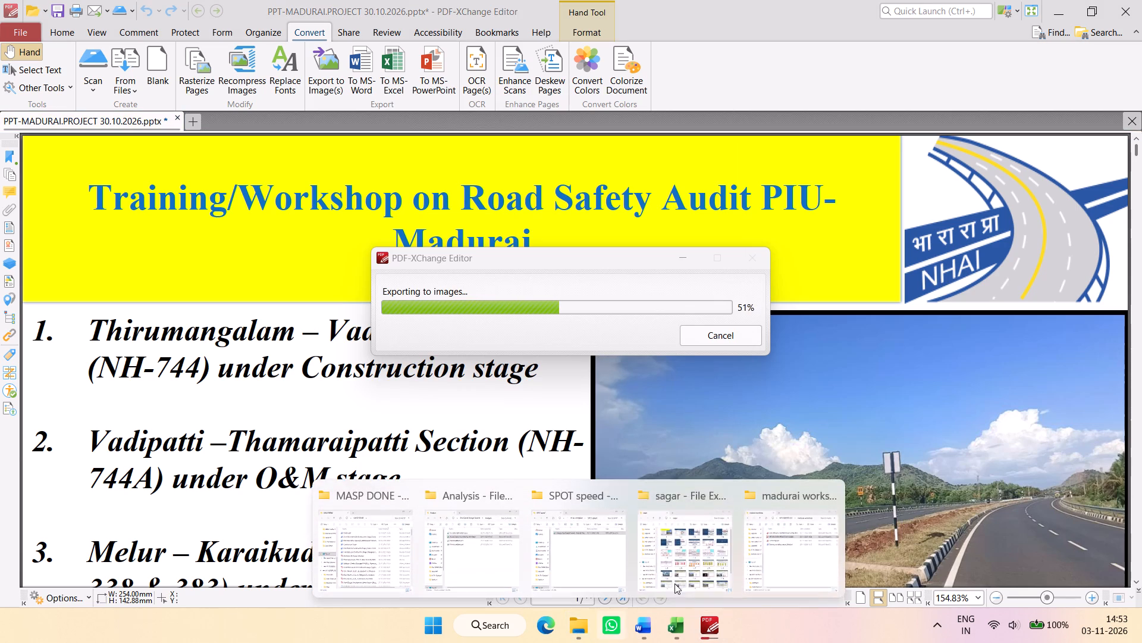
left_click(771, 542)
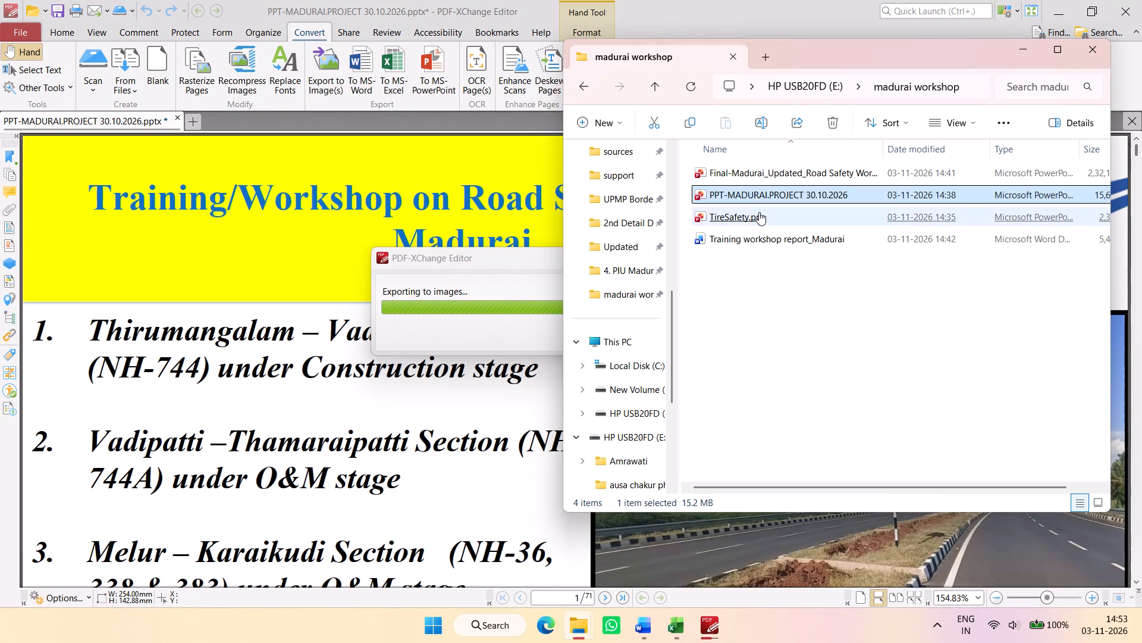
right_click(759, 212)
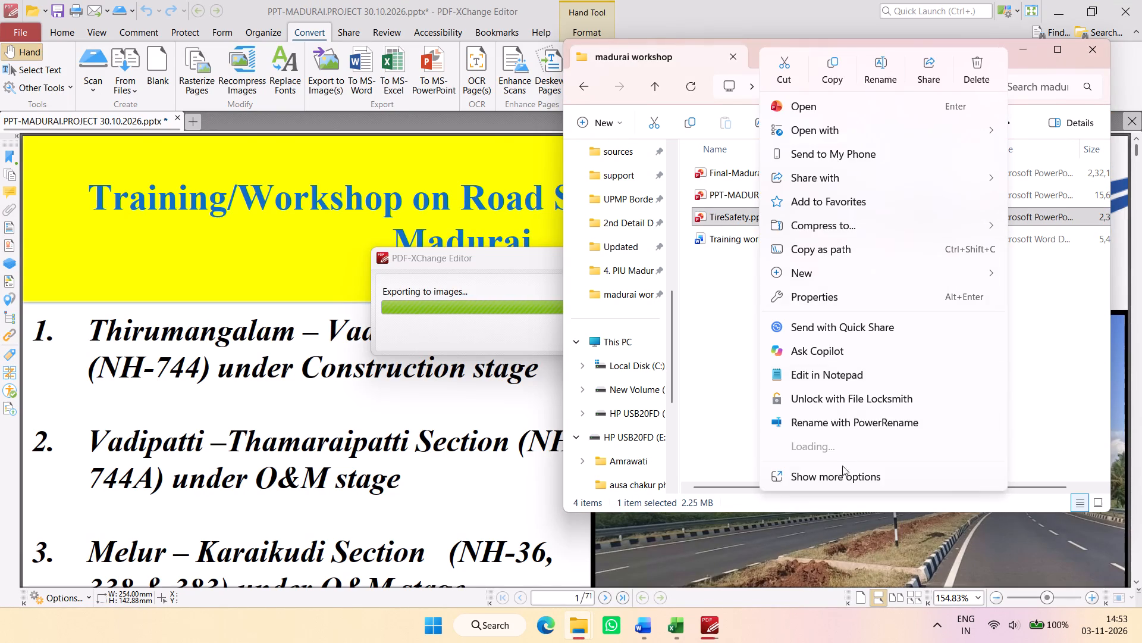
left_click(842, 471)
left_click(864, 377)
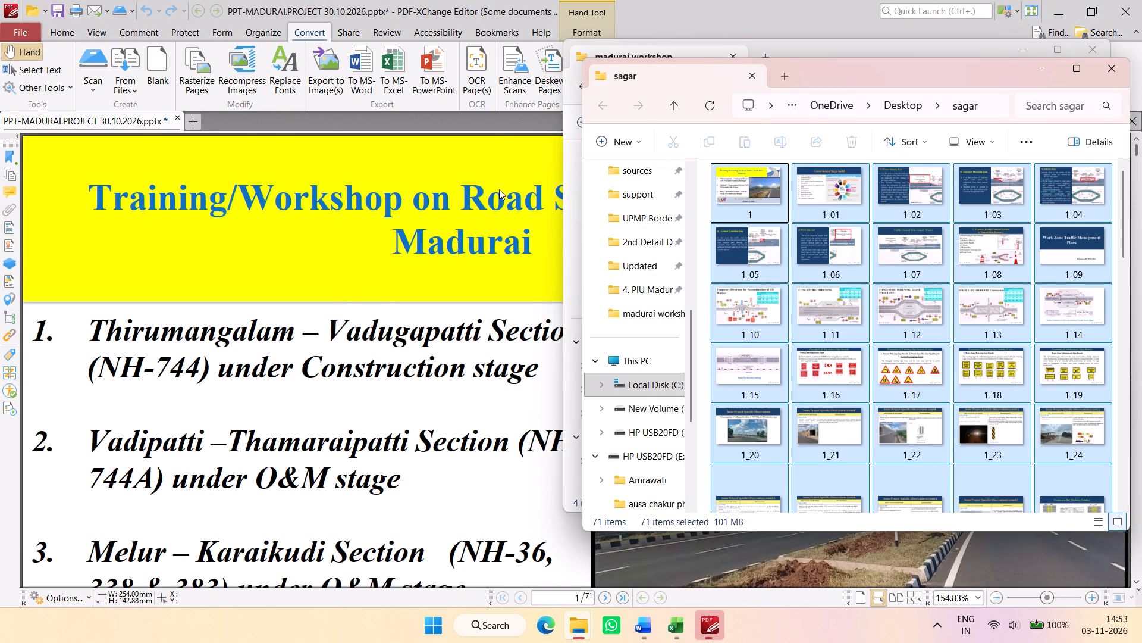
Look through the exported slide images in the sagar folder from first to last.
scroll(930, 307, "down", 9)
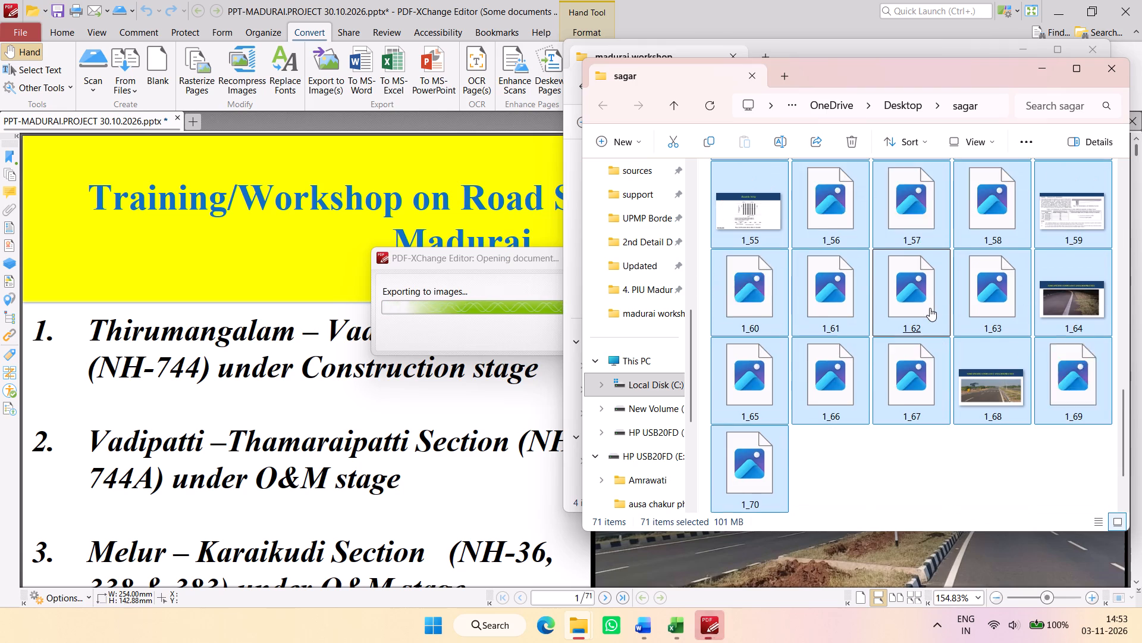
scroll(930, 308, "down", 2)
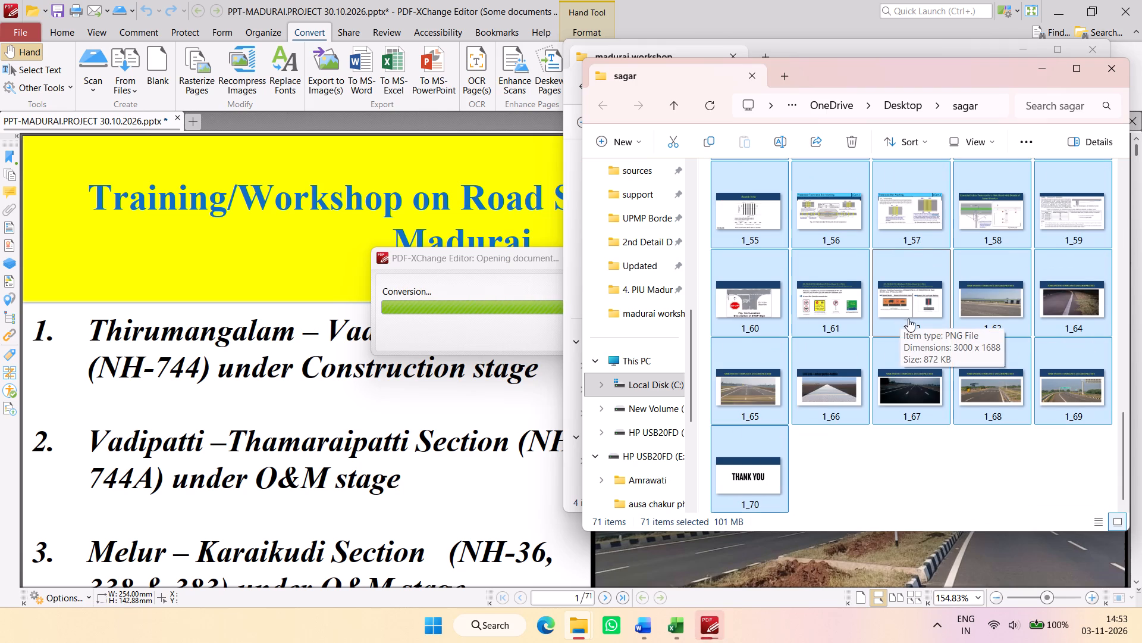
scroll(908, 320, "up", 16)
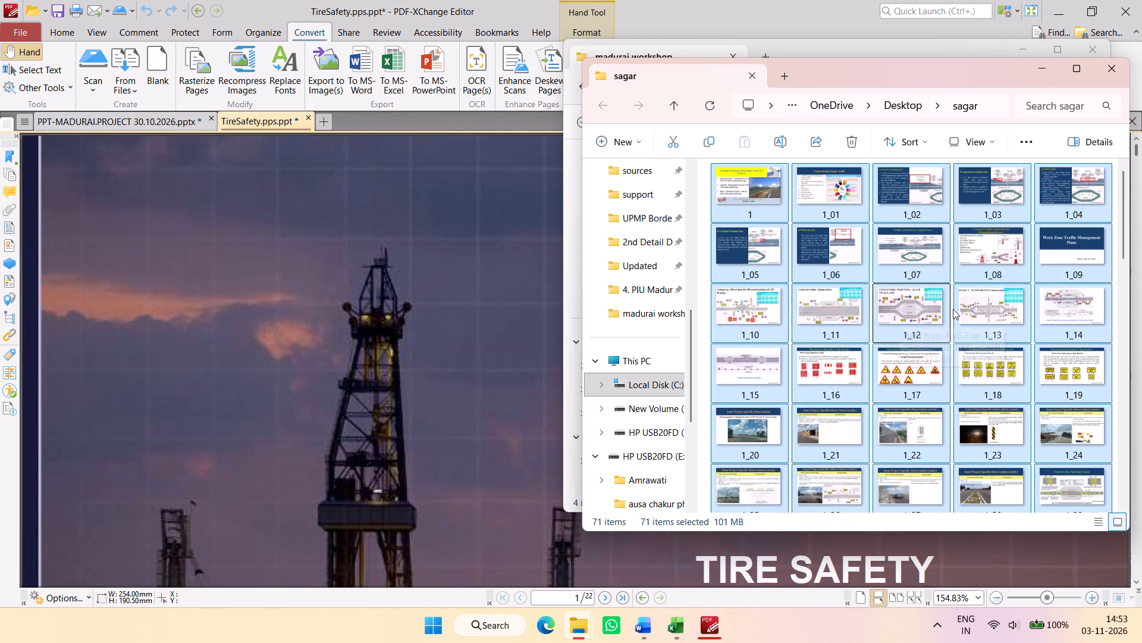
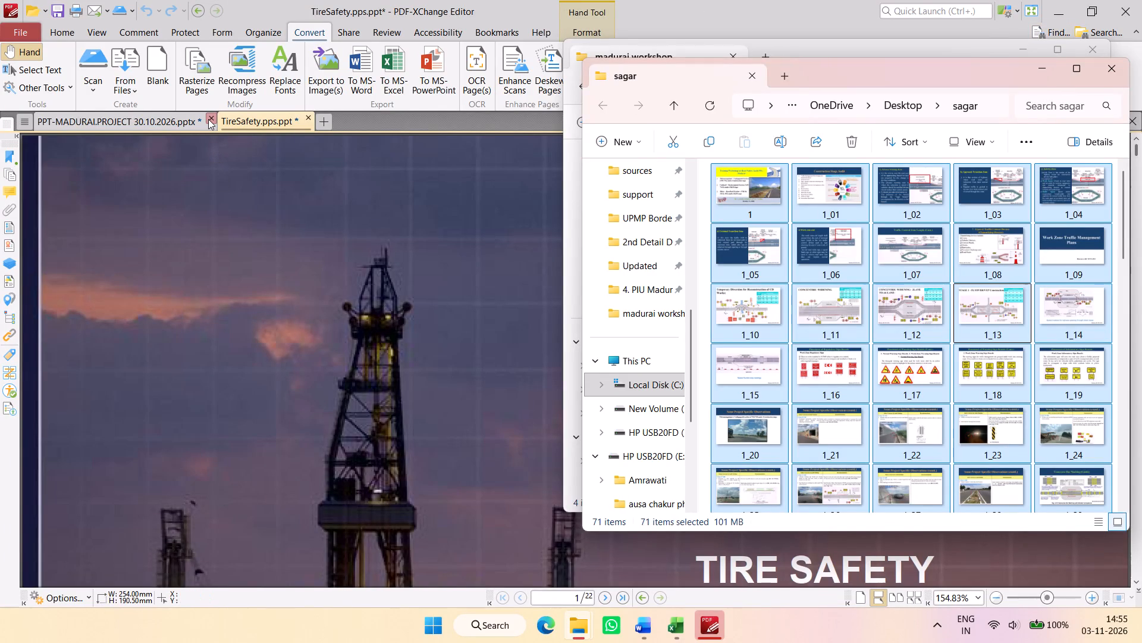
Close the PPT-MADURAI.PROJECT 30.10.2026 presentation in PDF-XChange Editor without saving its changes.
scroll(886, 372, "down", 20)
scroll(886, 372, "down", 1)
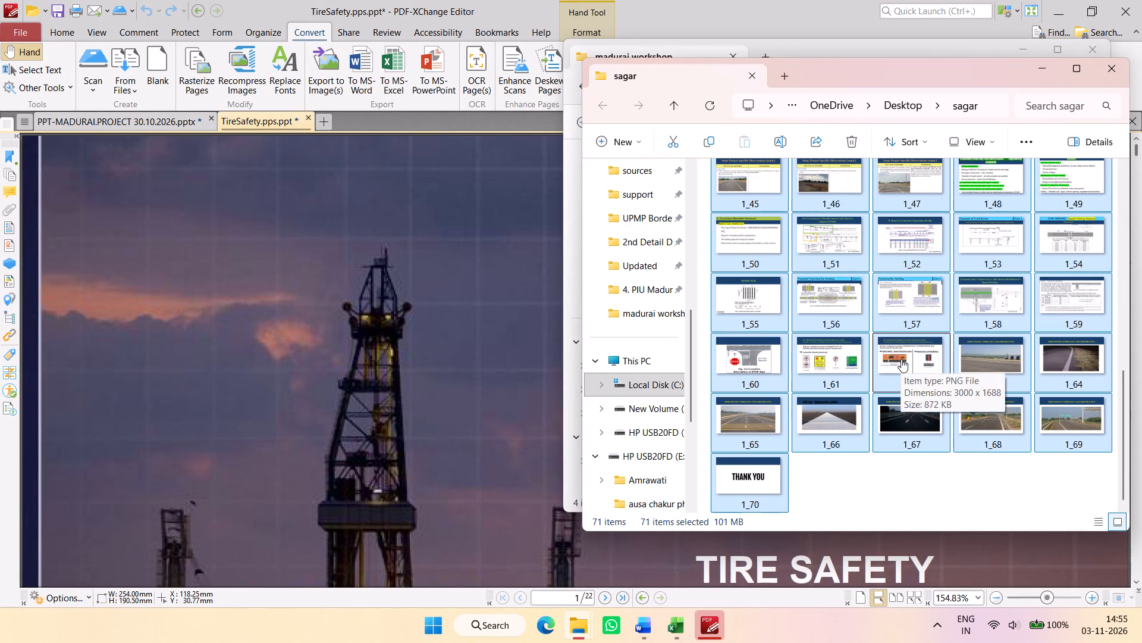
left_click(210, 117)
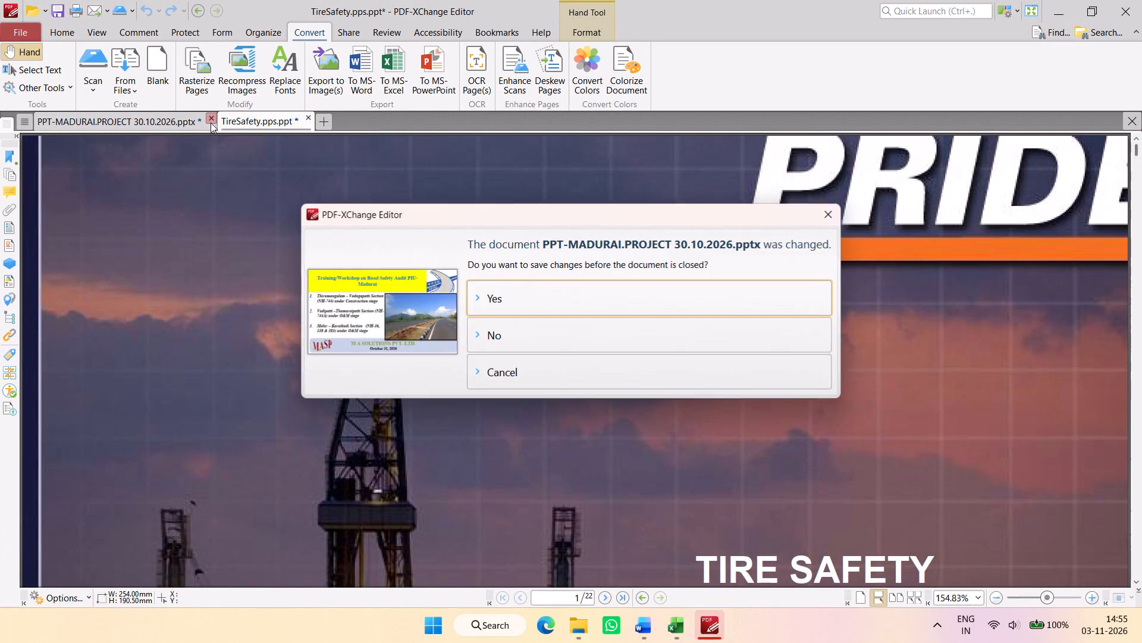
left_click(490, 338)
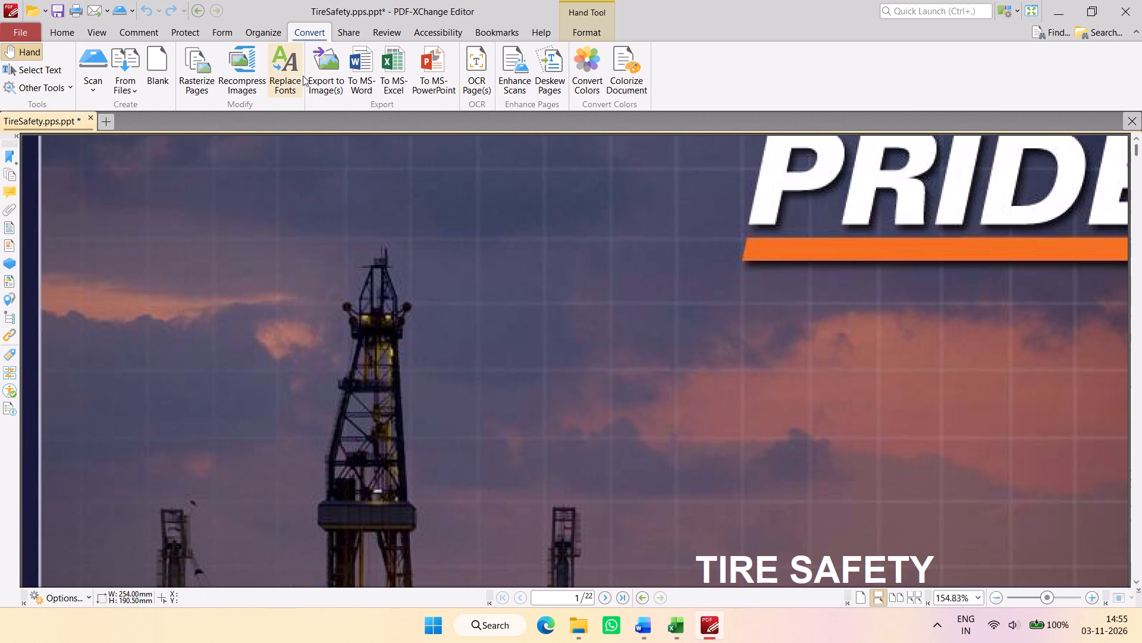
Export all pages of the TireSafety presentation as single-page PNG images named 1_71 into the sagar folder on the Desktop.
left_click(320, 67)
left_click(350, 345)
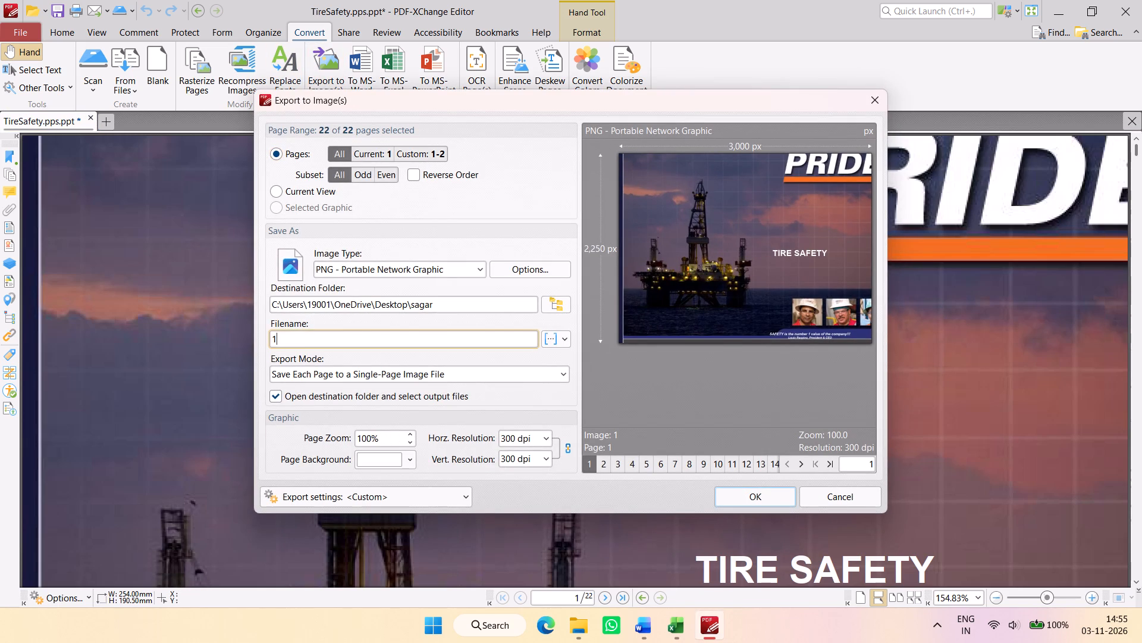
key("shift+underscore")
type("71")
left_click(737, 504)
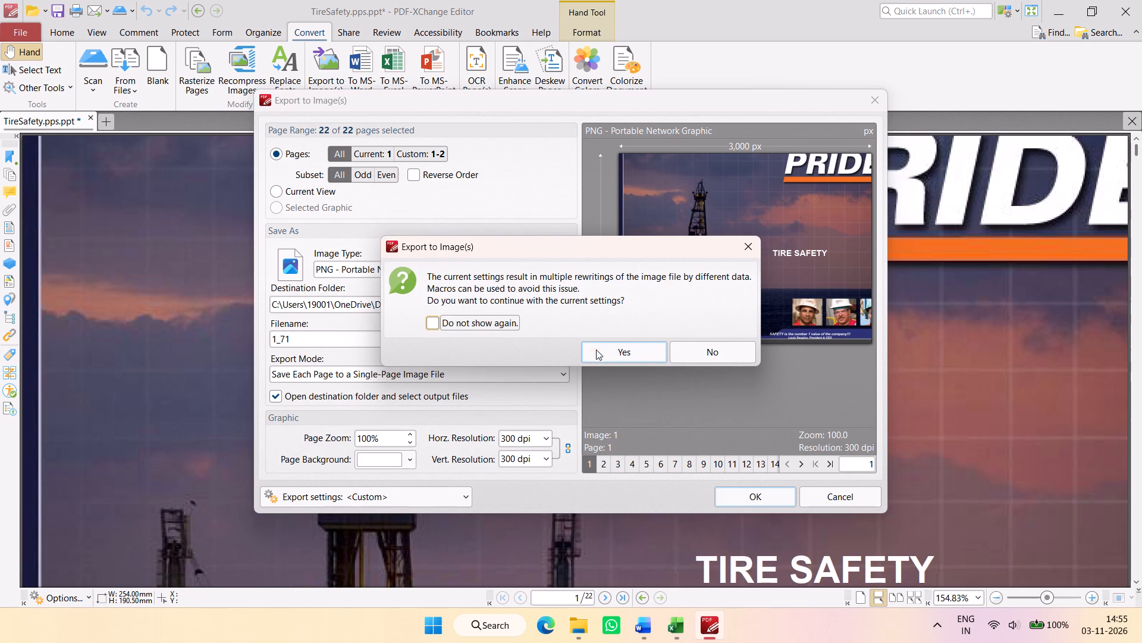
left_click(597, 348)
left_click(548, 293)
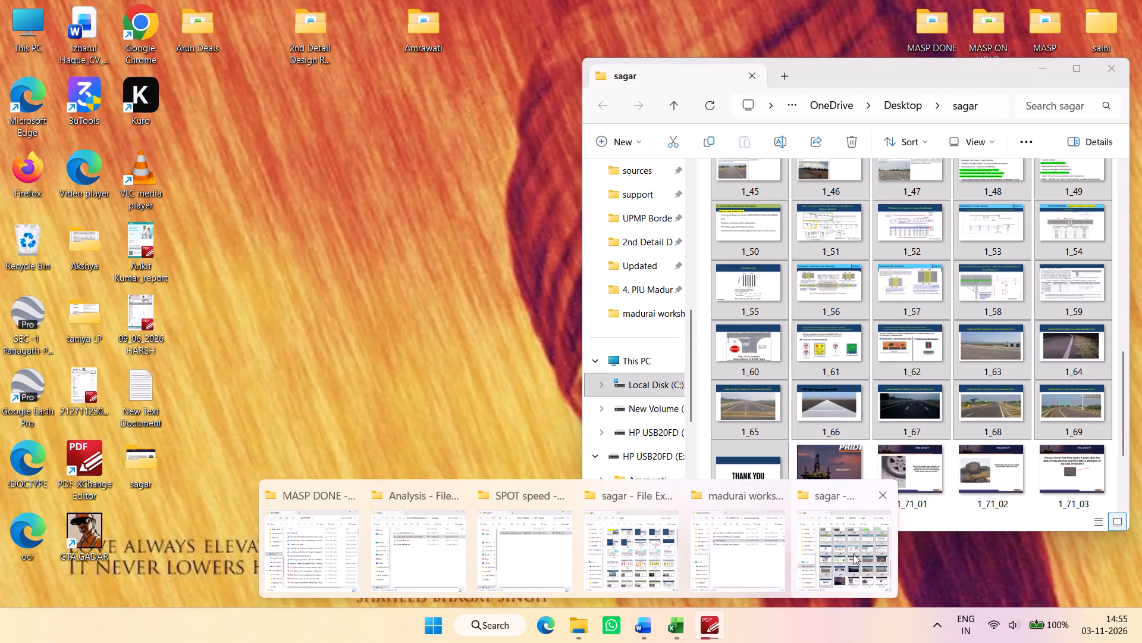
Switch to the sagar folder in File Explorer and look through the exported TireSafety slide images to the last one.
left_click(854, 554)
scroll(939, 422, "down", 2)
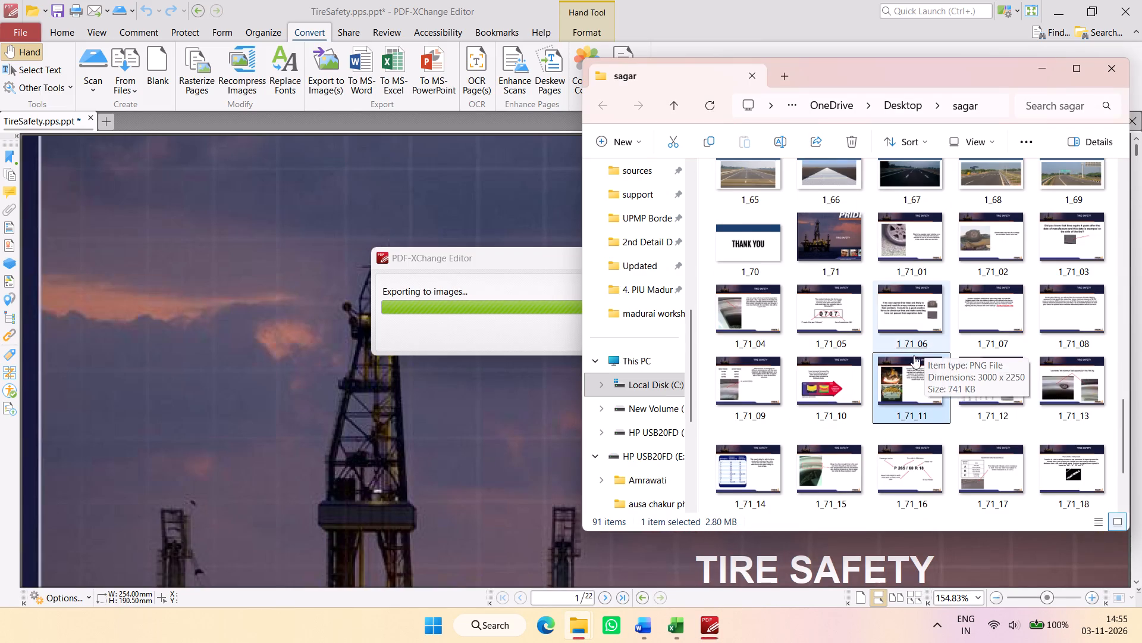
scroll(931, 359, "down", 2)
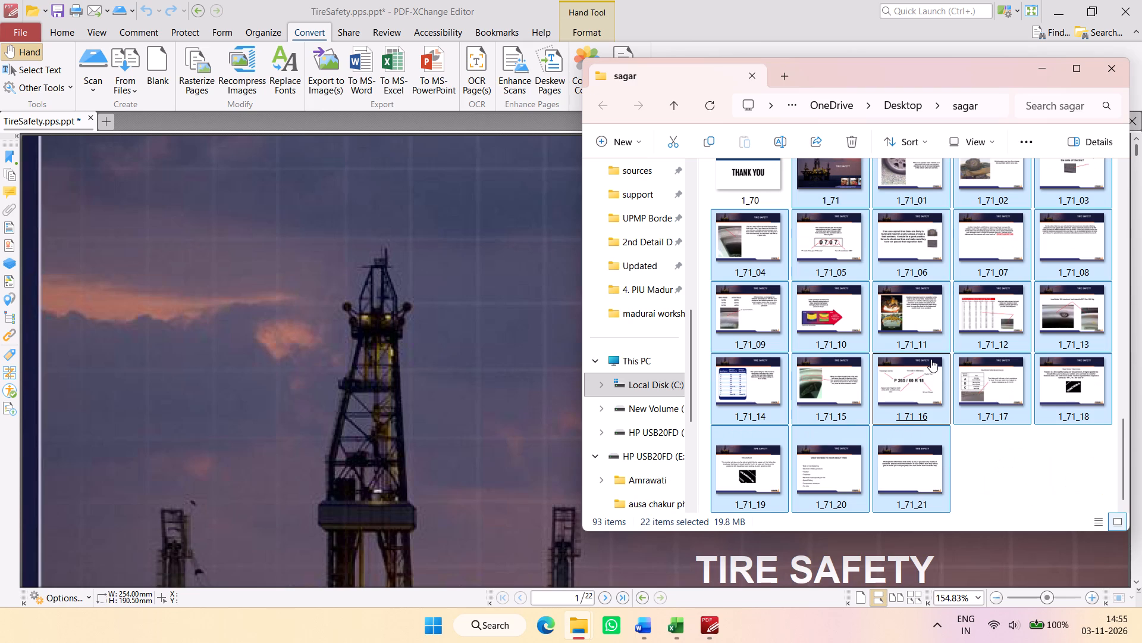
scroll(931, 359, "down", 2)
left_click(976, 457)
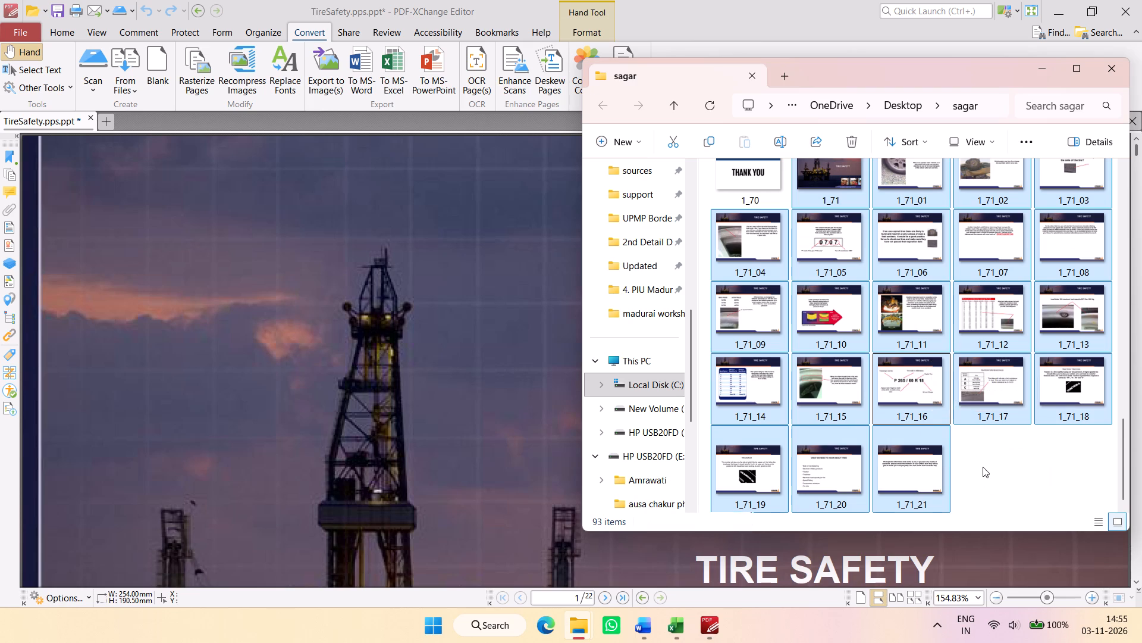
left_click_drag(985, 470, 749, 242)
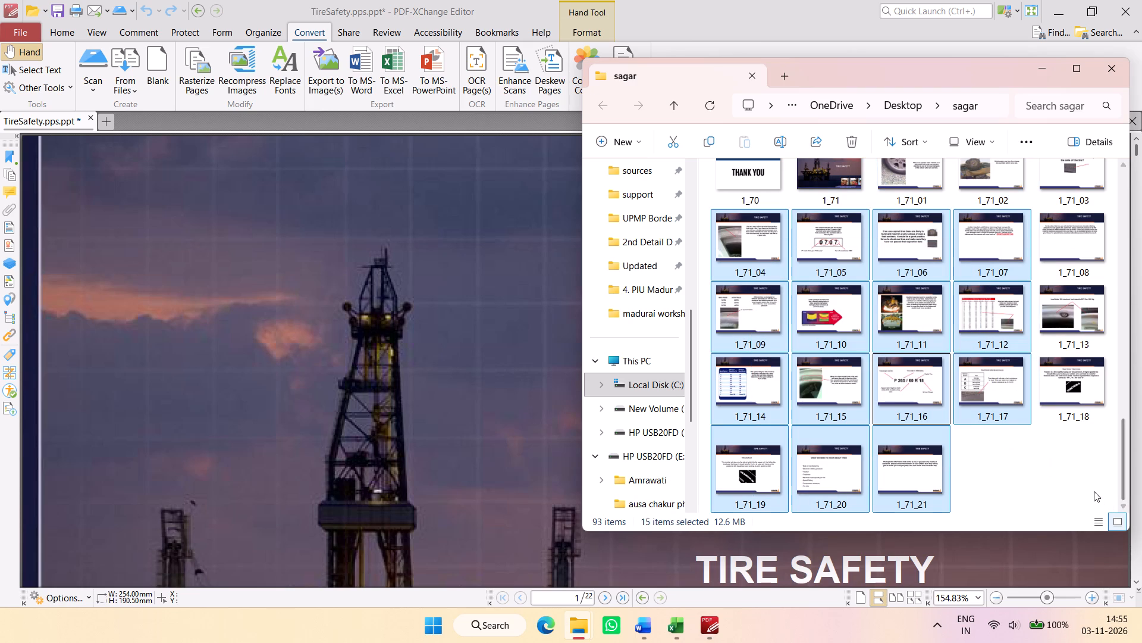
left_click_drag(1093, 486, 760, 244)
left_click(1052, 482)
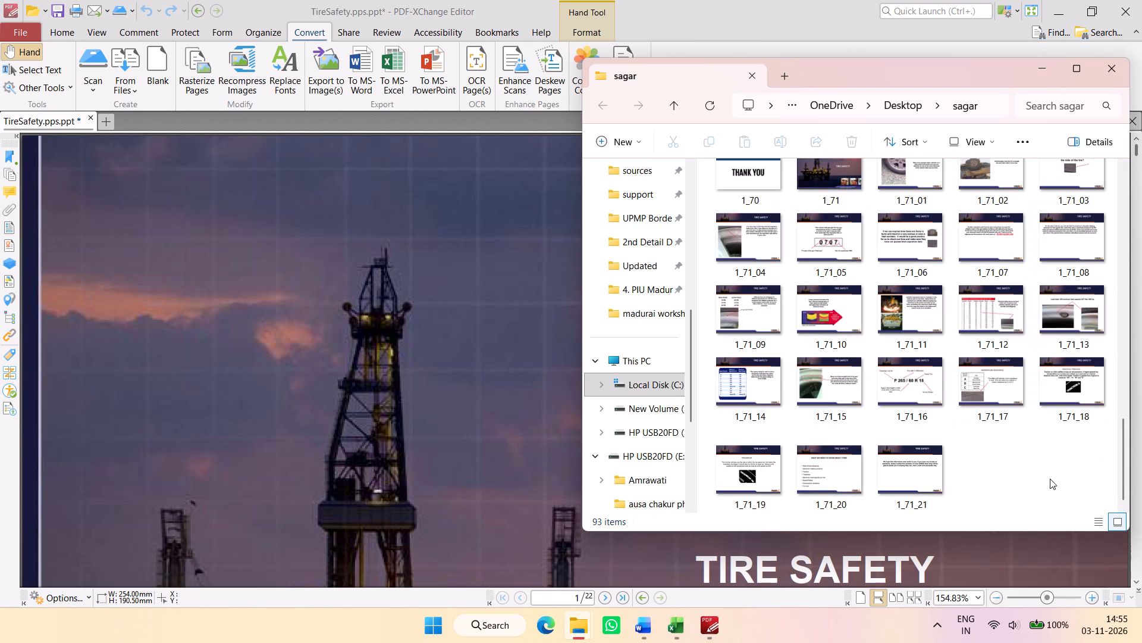
scroll(1050, 479, "down", 2)
left_click_drag(1088, 469, 764, 266)
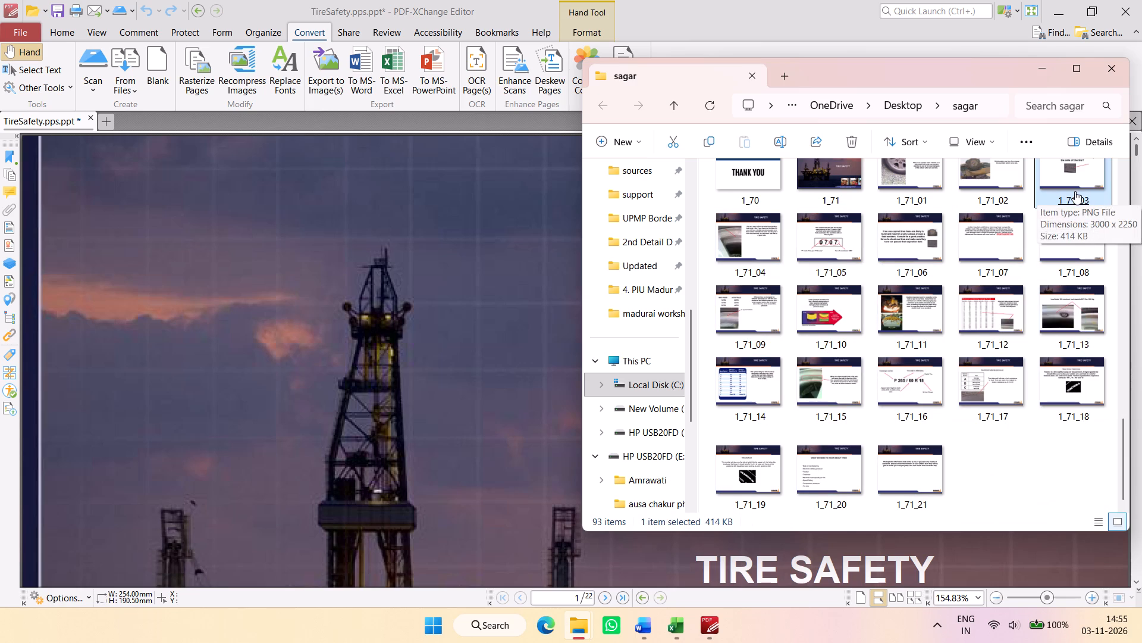
Switch to Training workshop report_Madurai in Word and insert all slide images from the sagar folder above the Annexure 1 attendance heading.
left_click(644, 641)
left_click(669, 580)
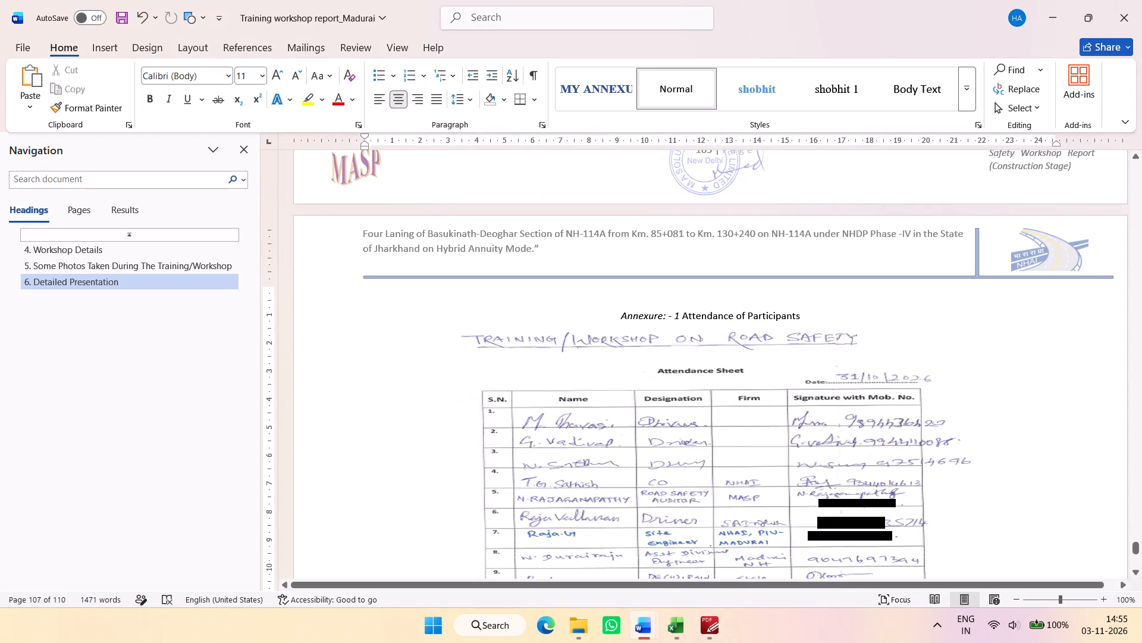
left_click(113, 45)
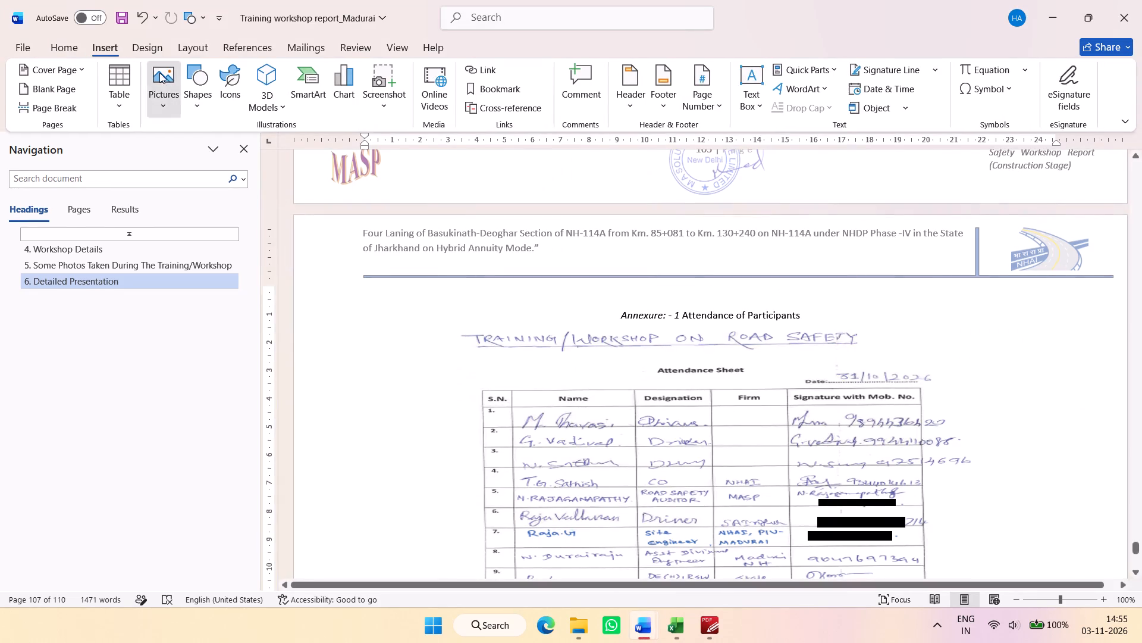
left_click(159, 73)
left_click(180, 151)
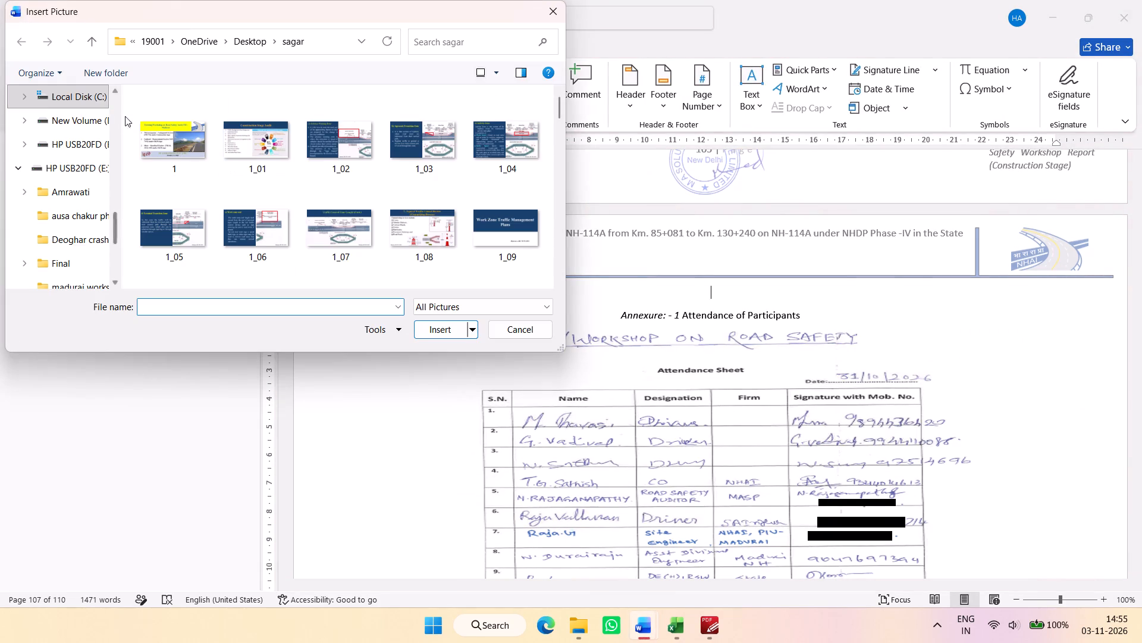
left_click_drag(126, 114, 867, 551)
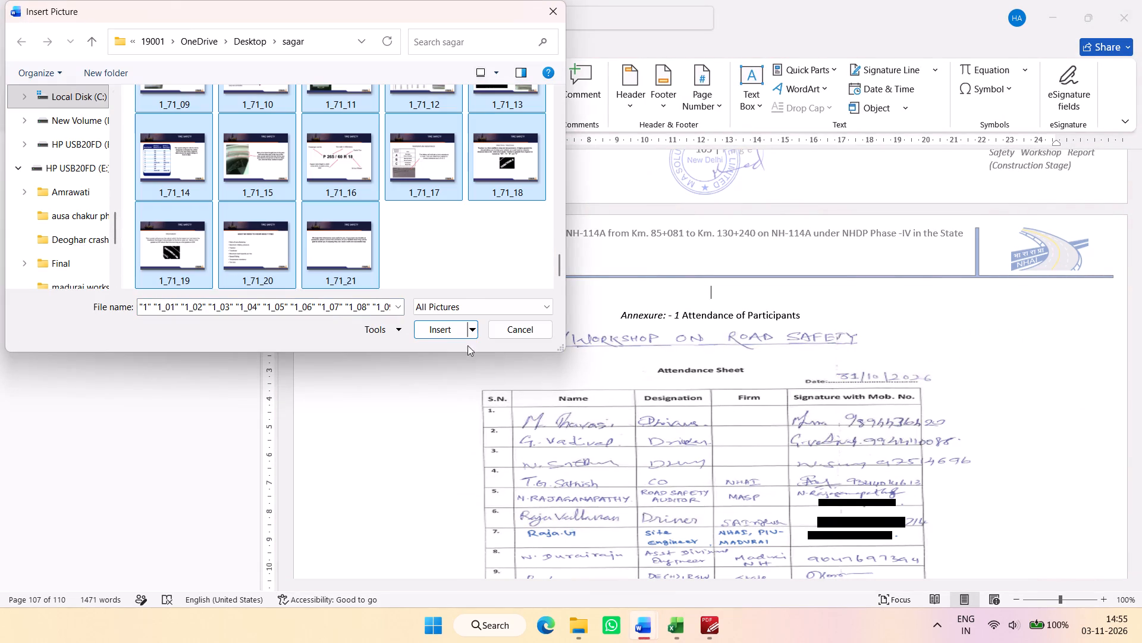
left_click(448, 329)
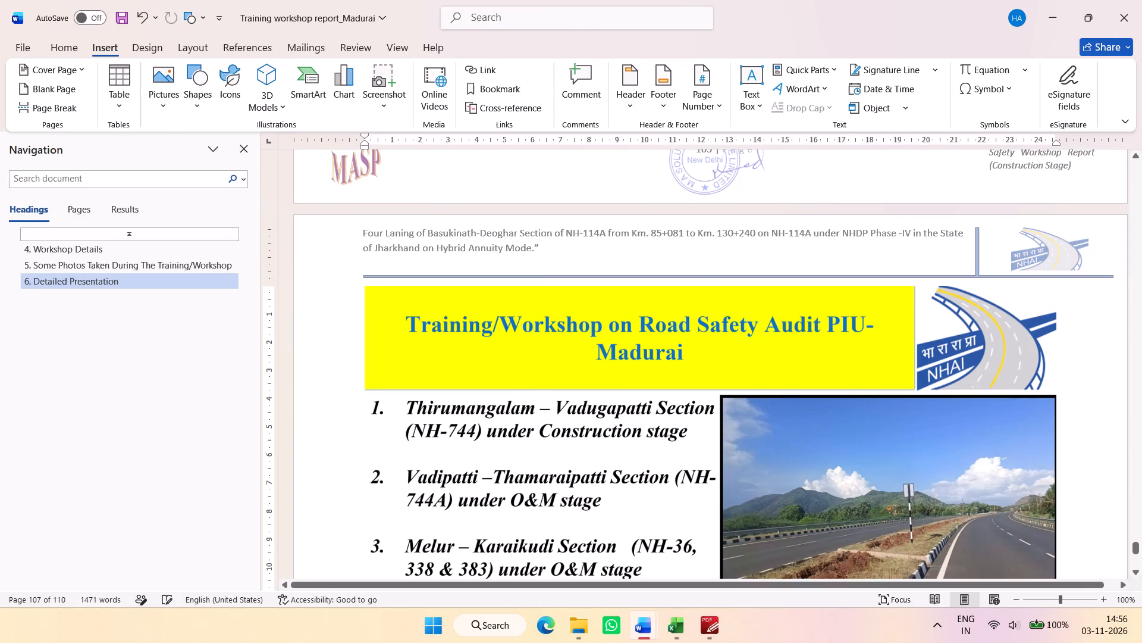
Compare the last TireSafety slides inserted in the report with the final pages of TireSafety in PDF-XChange Editor.
scroll(672, 419, "down", 5)
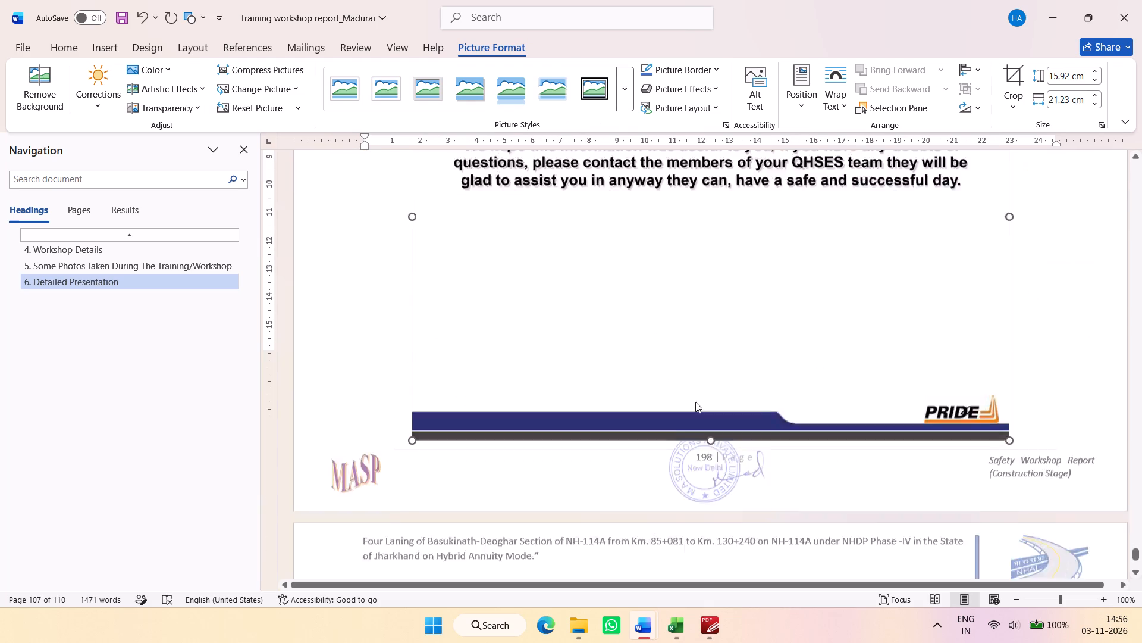
scroll(698, 405, "down", 1)
left_click(699, 622)
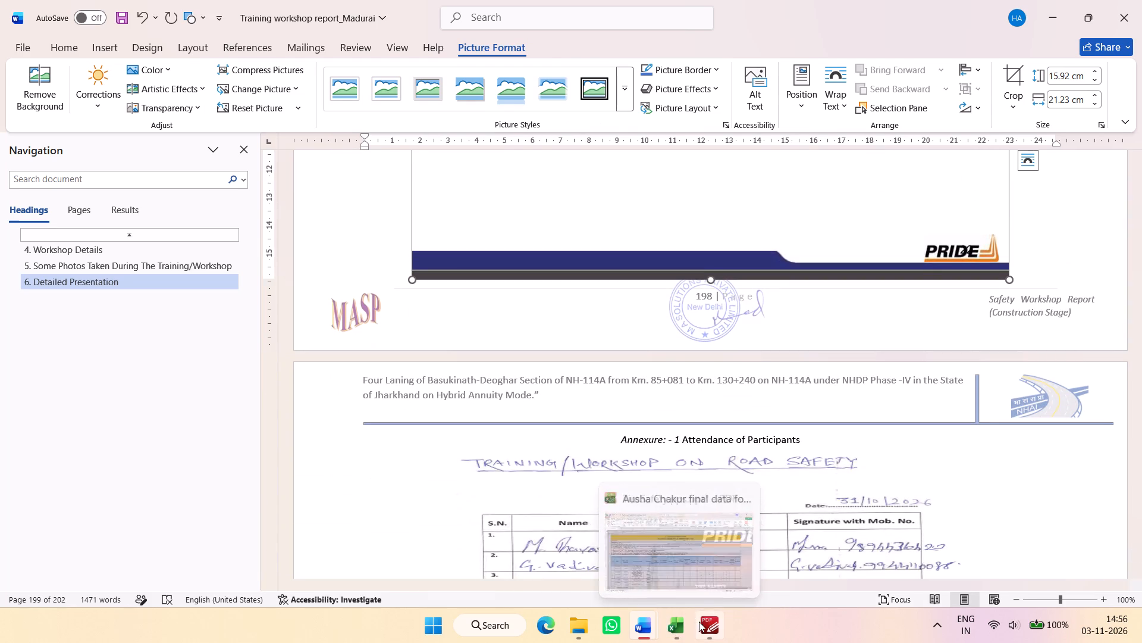
scroll(712, 467, "down", 7)
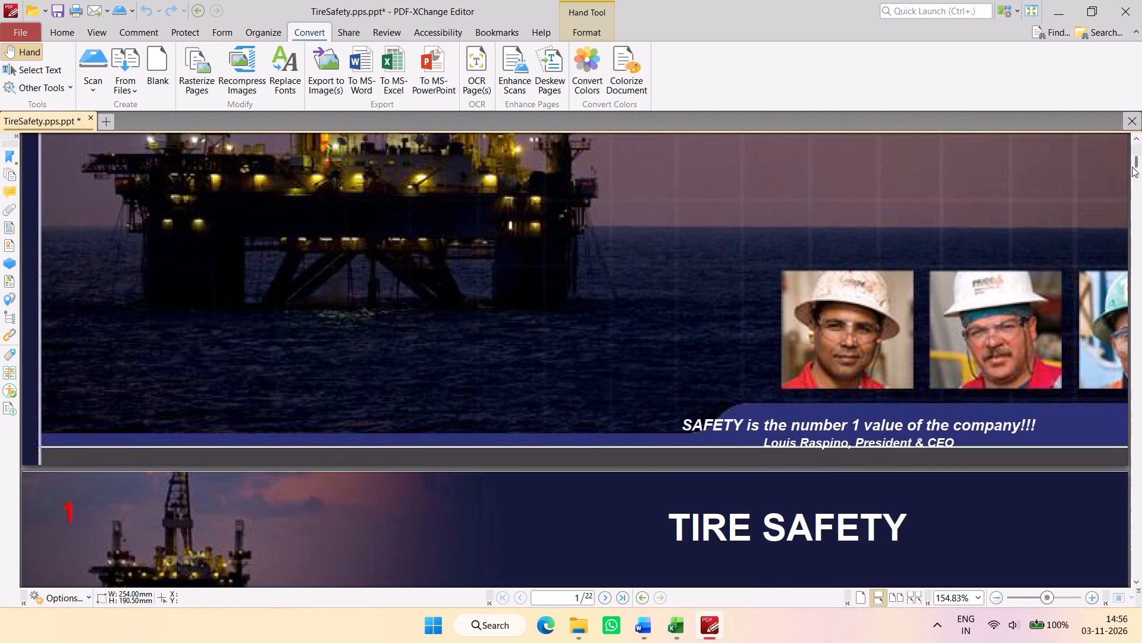
left_click_drag(1134, 161, 1135, 633)
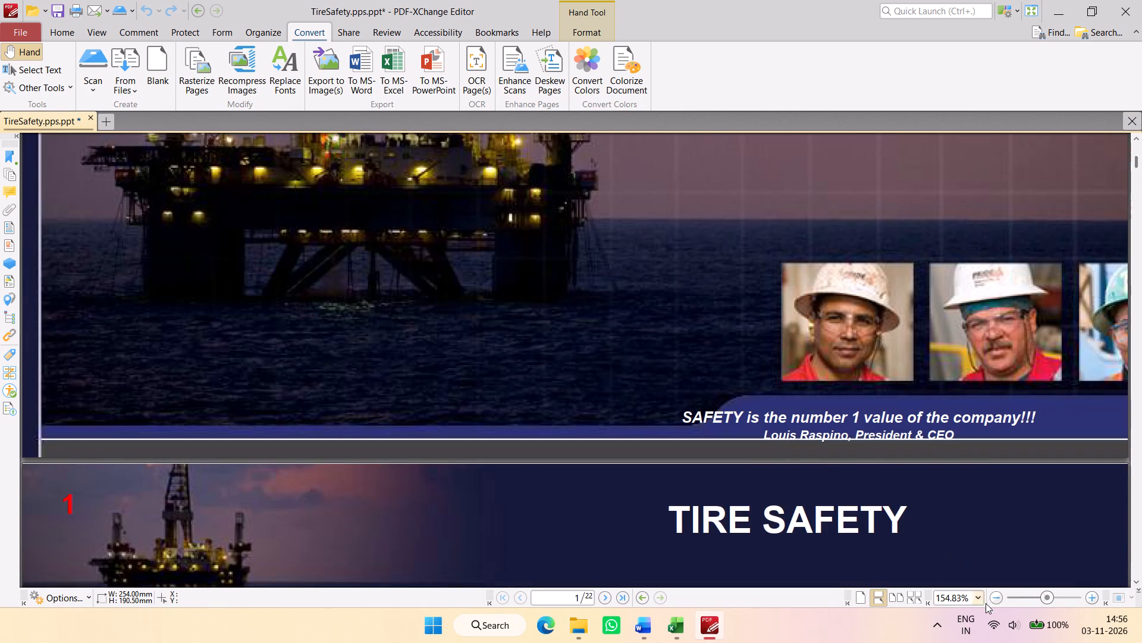
triple_click(990, 598)
double_click(990, 598)
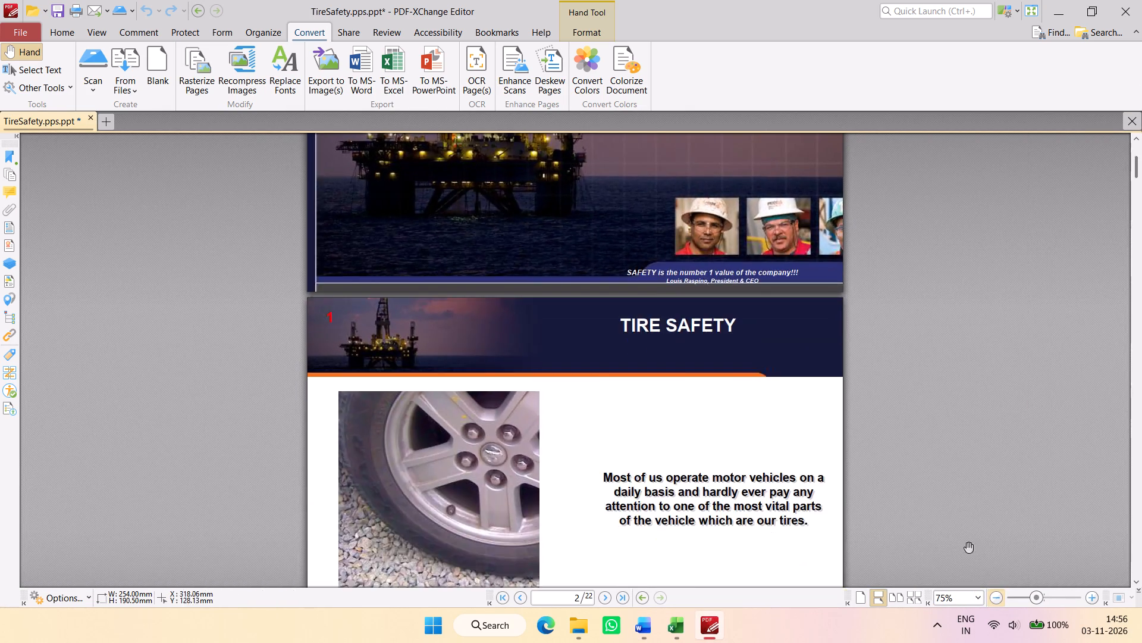
scroll(942, 508, "down", 20)
scroll(942, 508, "down", 19)
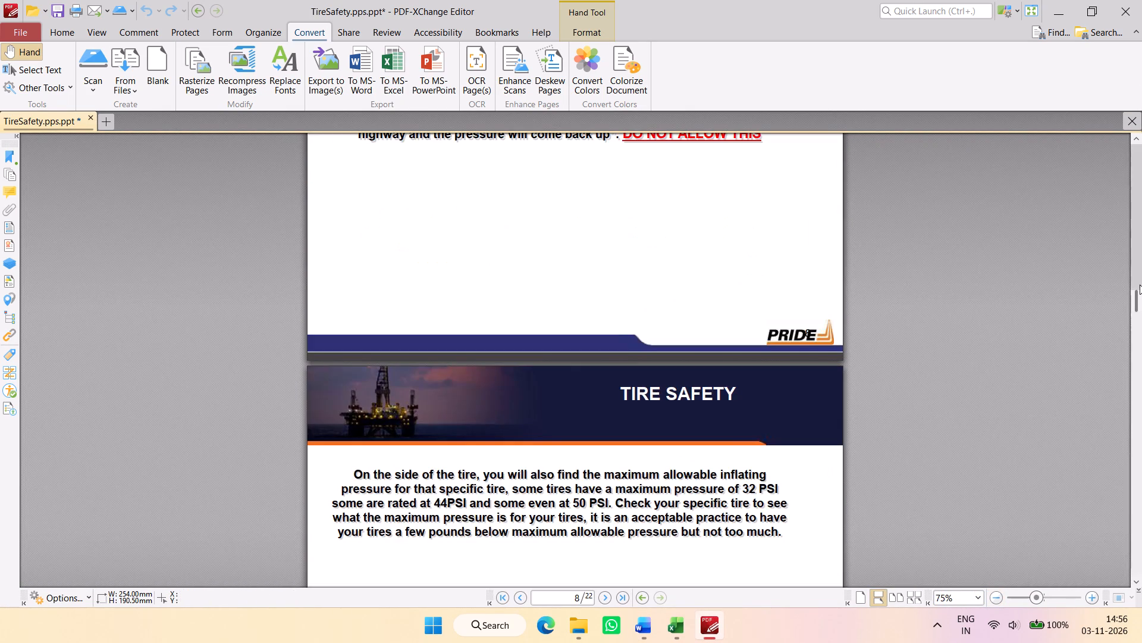
left_click_drag(1140, 292, 1141, 611)
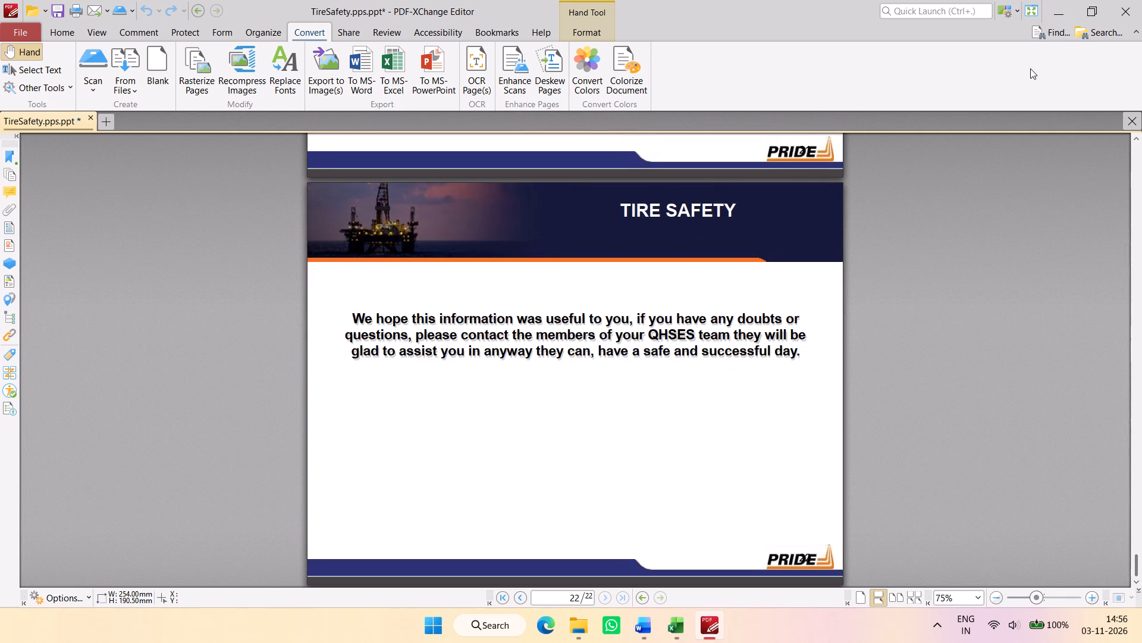
left_click(1048, 3)
scroll(795, 333, "up", 5)
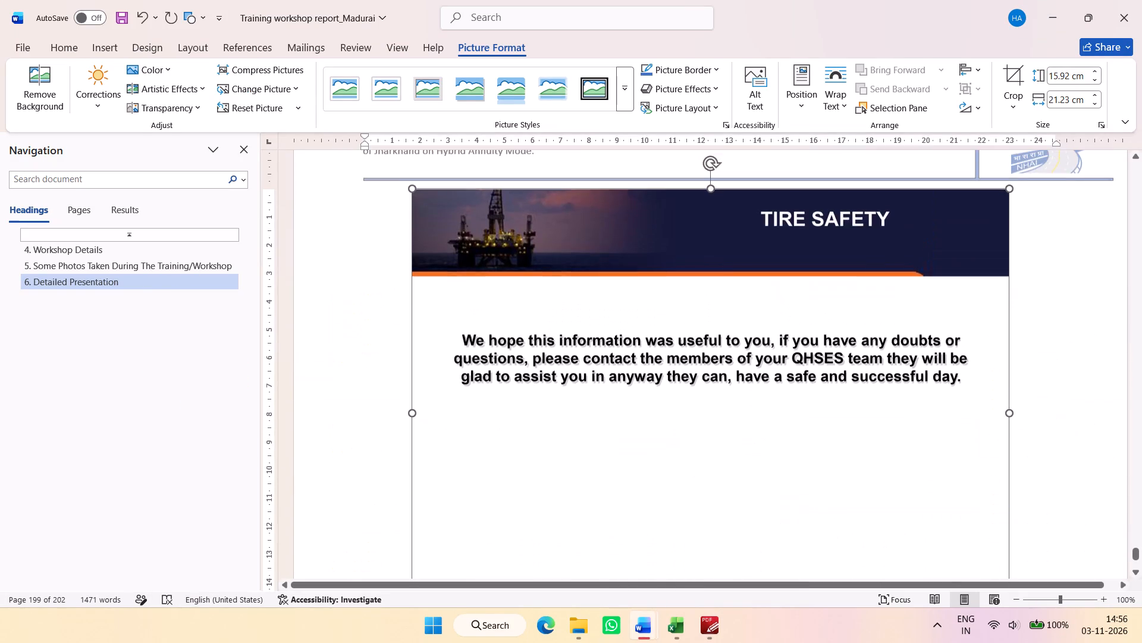
scroll(799, 334, "up", 19)
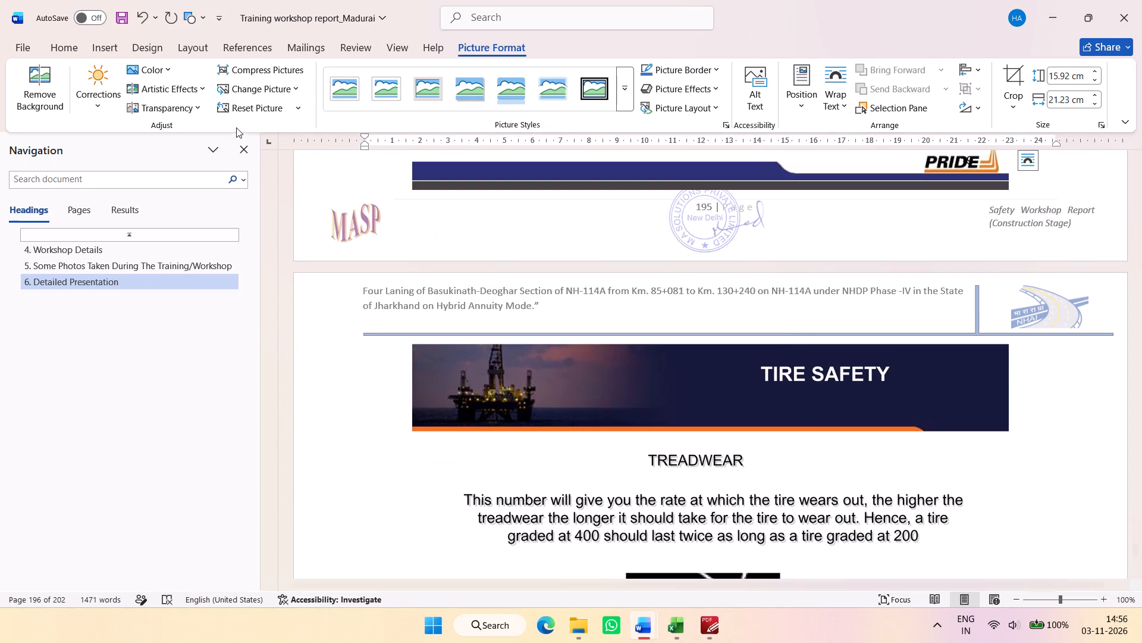
Save the Madurai training workshop report with the inserted slide images.
left_click(112, 17)
scroll(545, 353, "down", 2)
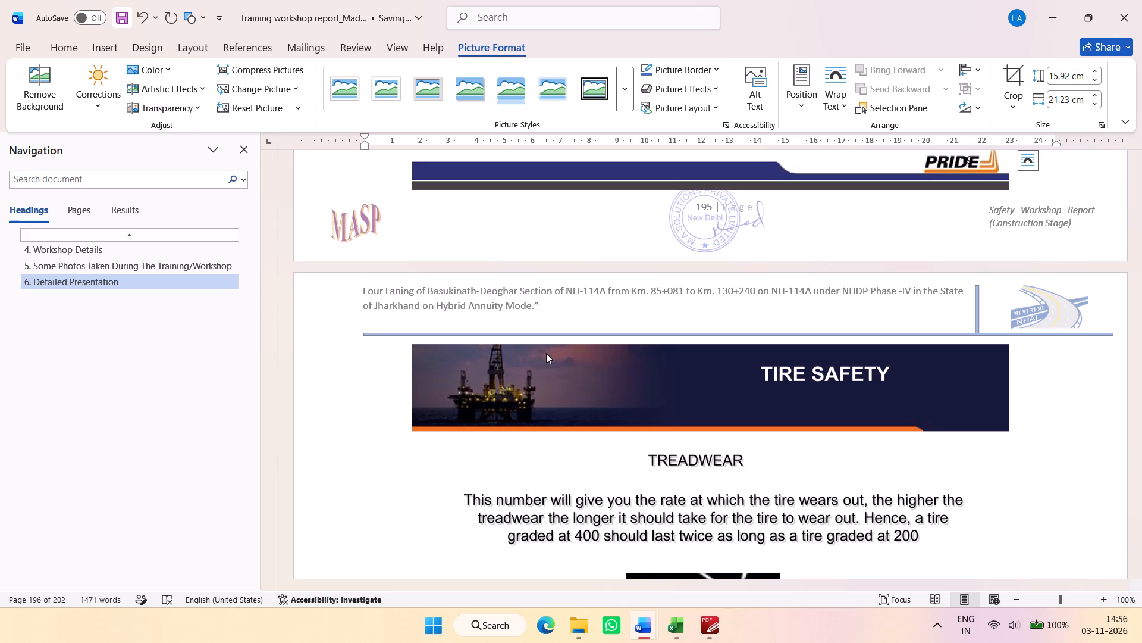
scroll(546, 353, "down", 3)
Reduce the height of the title slide image that follows the 6. Detailed Presentation heading, keeping its width.
left_click(145, 268)
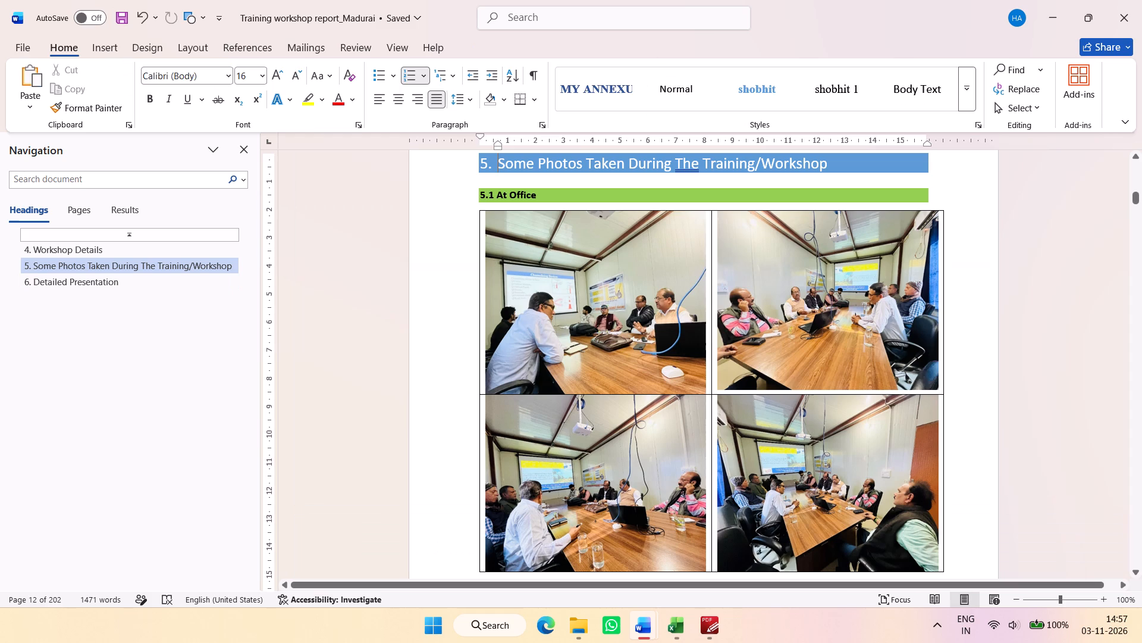
left_click(180, 296)
left_click(178, 285)
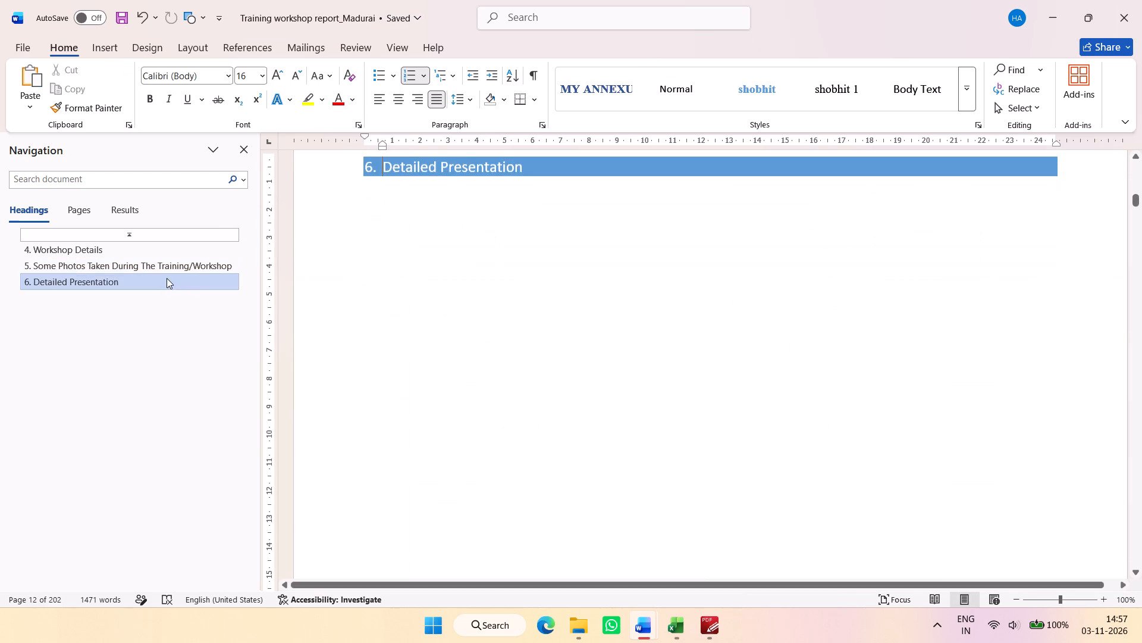
scroll(484, 311, "down", 5)
scroll(497, 308, "up", 5)
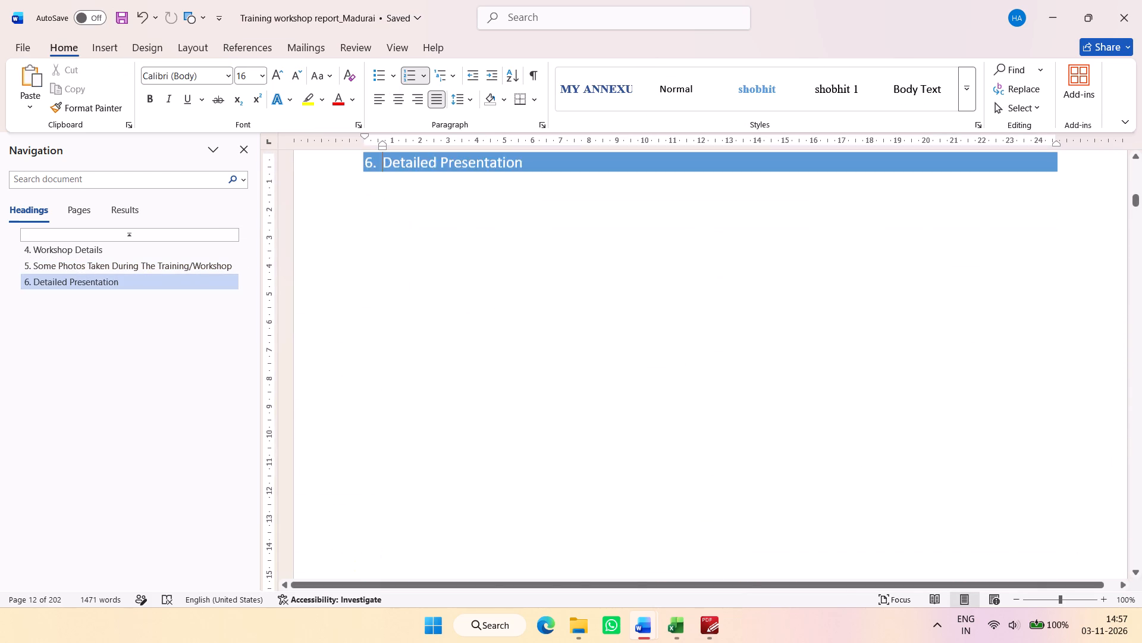
scroll(497, 308, "up", 1)
scroll(560, 306, "down", 6)
left_click(717, 467)
scroll(701, 424, "down", 5)
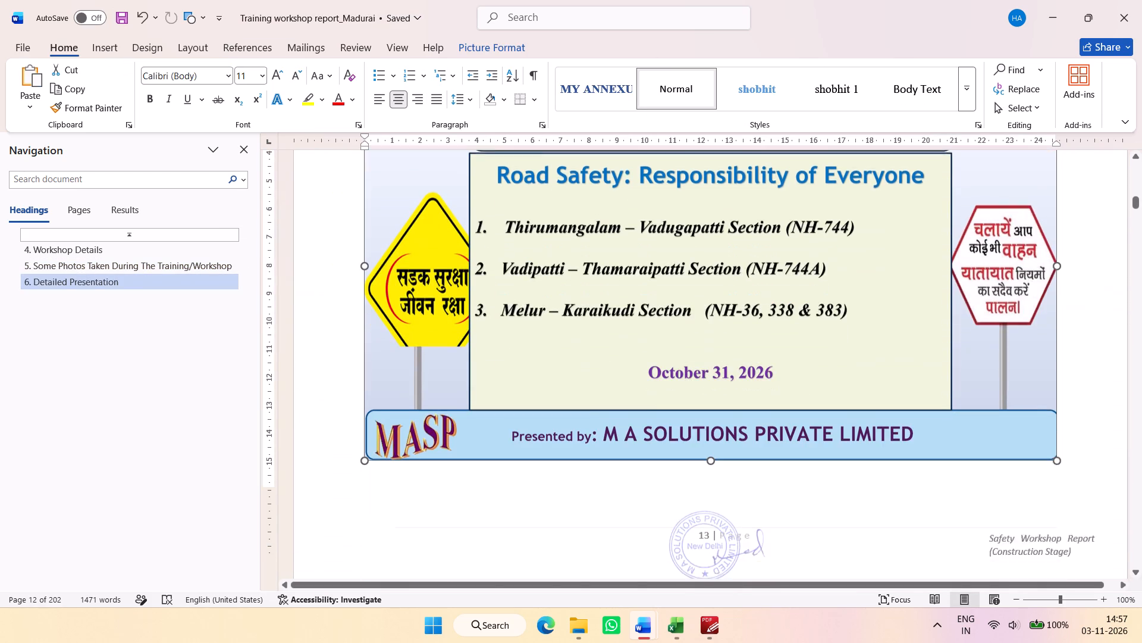
left_click_drag(711, 427, 713, 406)
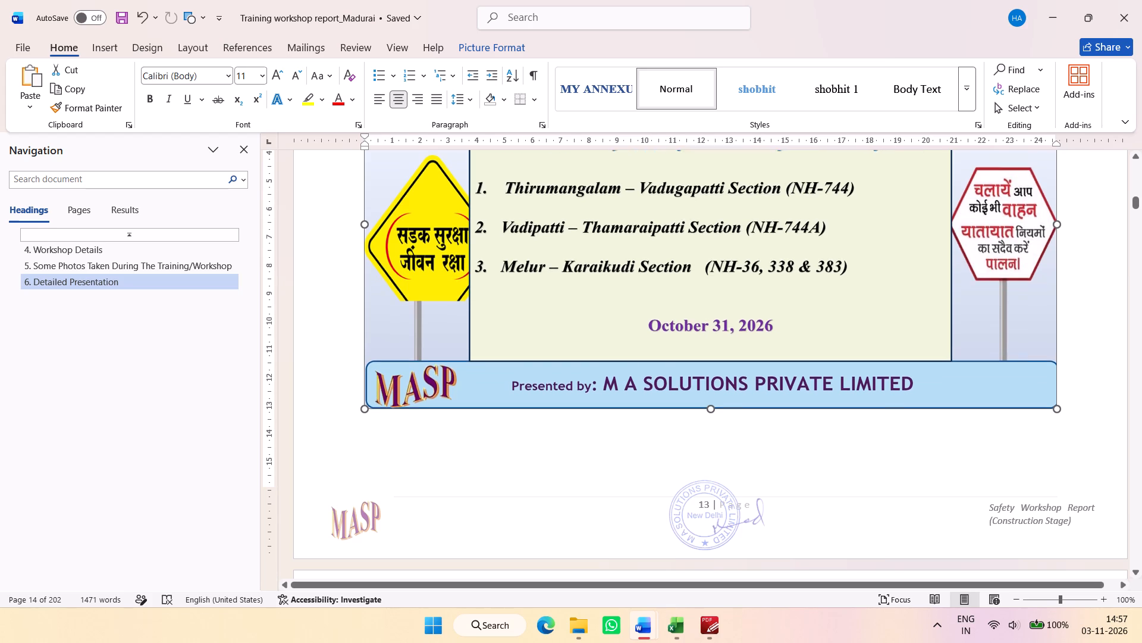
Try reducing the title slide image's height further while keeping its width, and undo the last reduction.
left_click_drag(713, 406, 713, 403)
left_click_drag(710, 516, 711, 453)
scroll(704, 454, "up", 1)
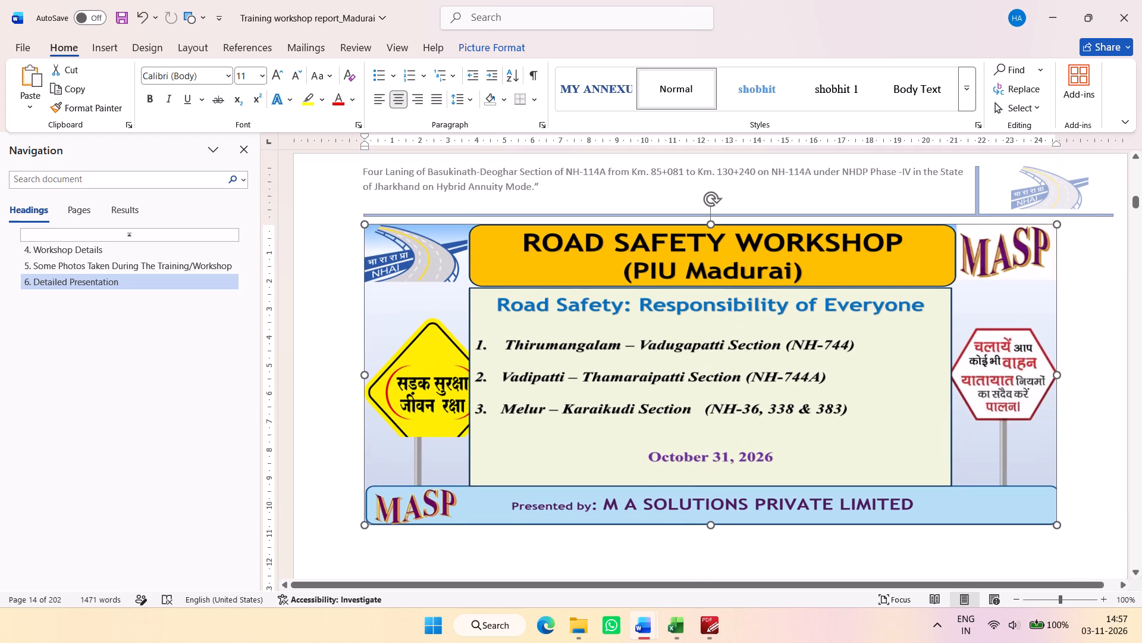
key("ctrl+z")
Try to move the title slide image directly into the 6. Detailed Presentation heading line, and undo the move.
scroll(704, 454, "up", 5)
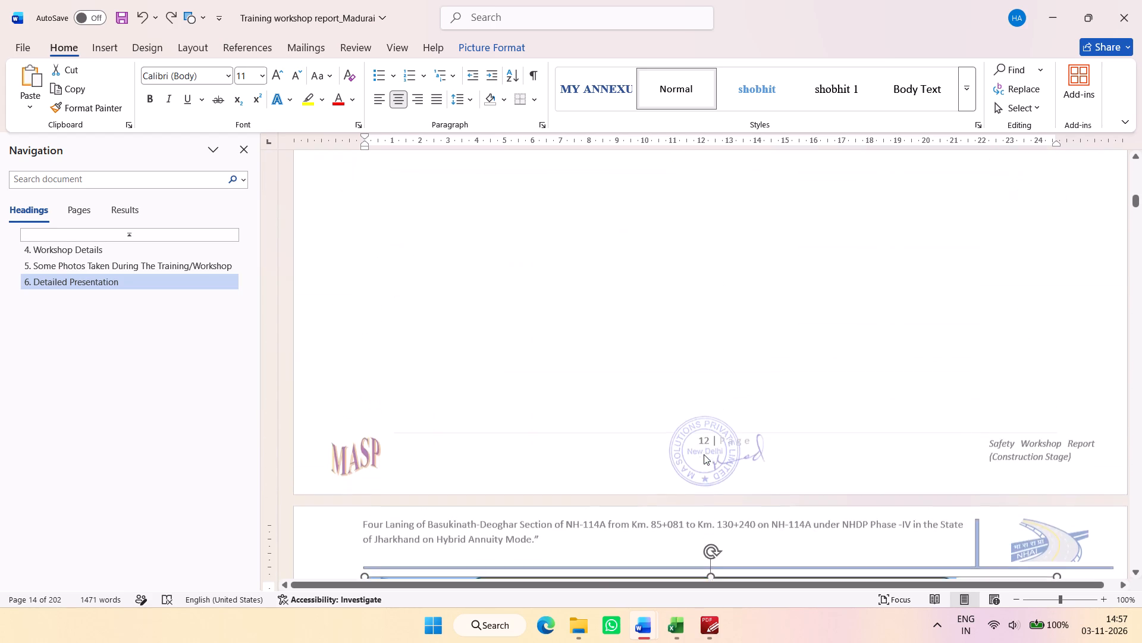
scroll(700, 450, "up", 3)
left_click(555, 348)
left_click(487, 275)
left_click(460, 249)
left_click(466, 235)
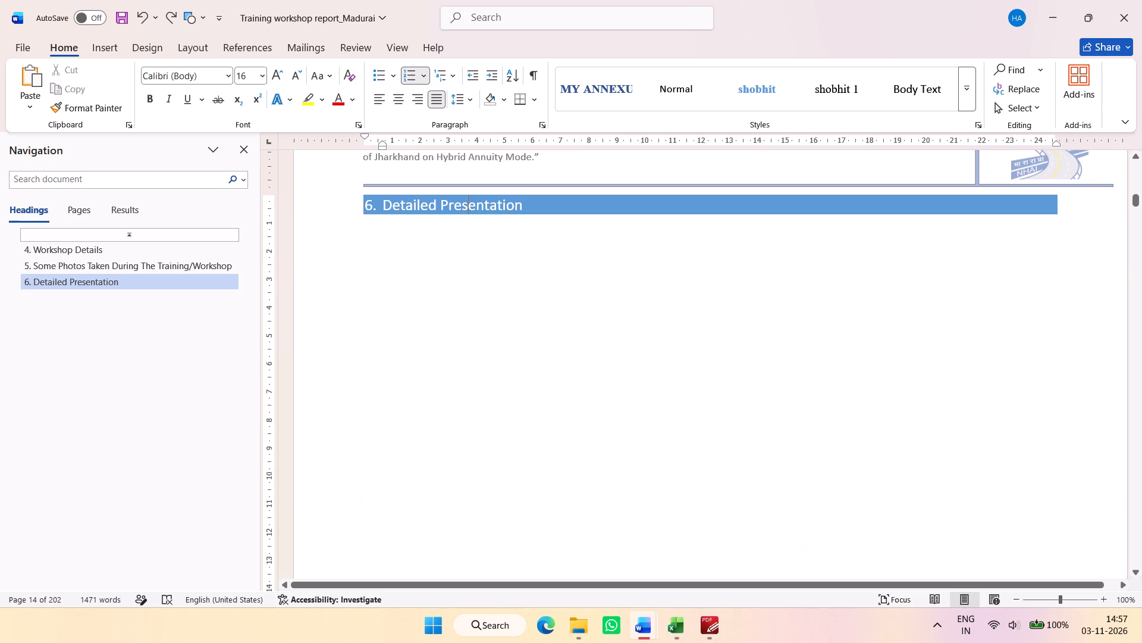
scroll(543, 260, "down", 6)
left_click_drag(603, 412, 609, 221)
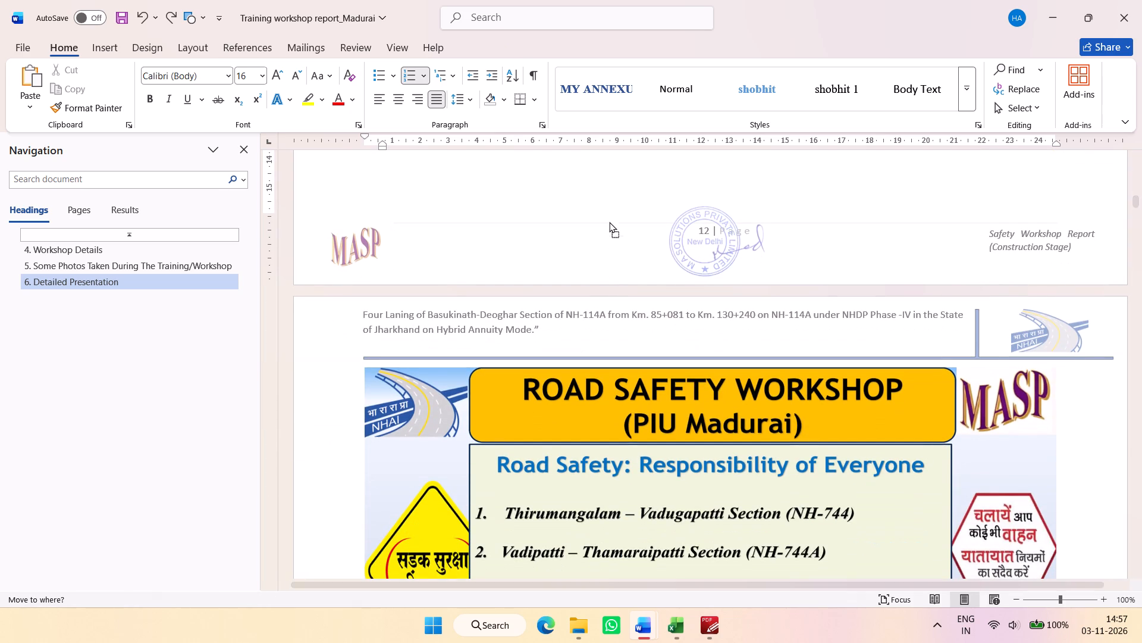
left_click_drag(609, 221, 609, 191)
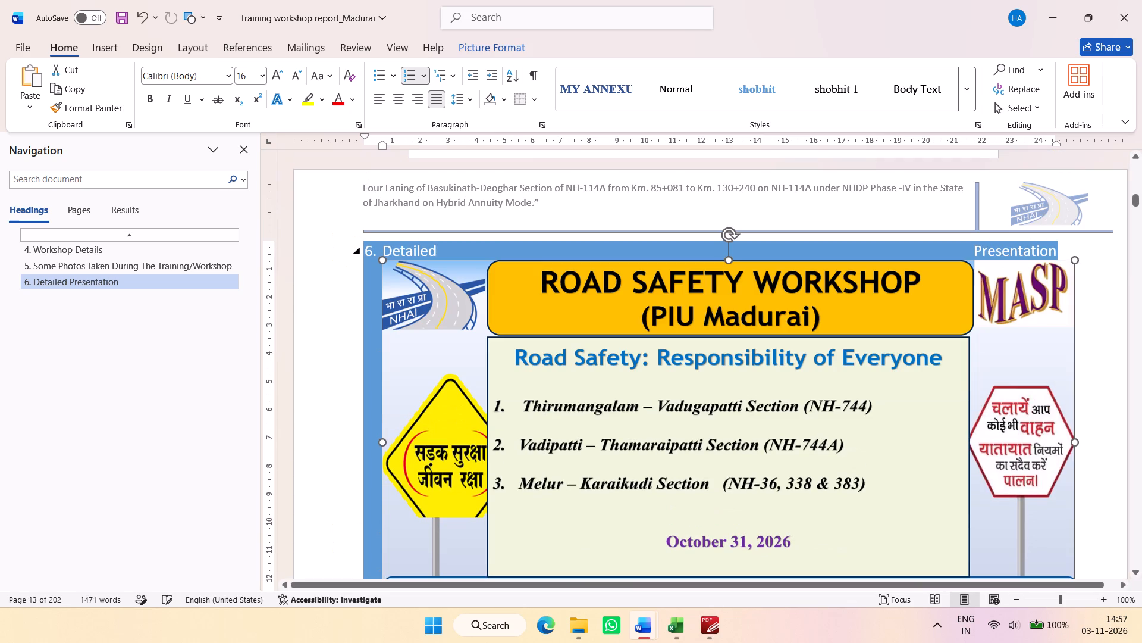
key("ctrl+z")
Add an empty line after the 6. Detailed Presentation heading and move the title slide image onto it.
scroll(617, 403, "up", 2)
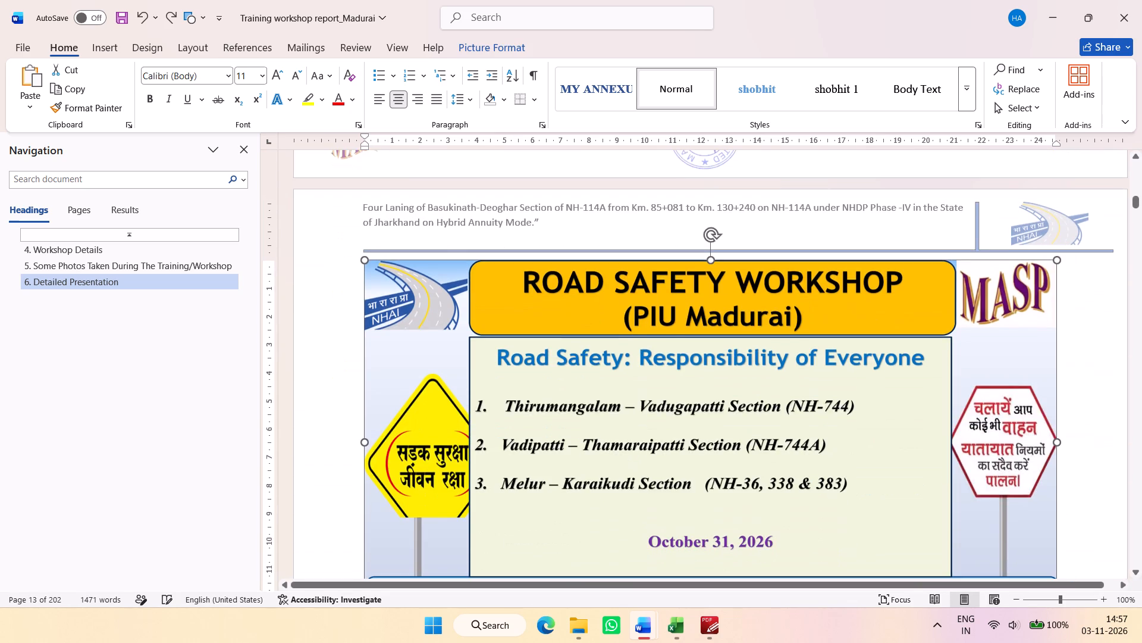
scroll(617, 403, "up", 8)
left_click(564, 389)
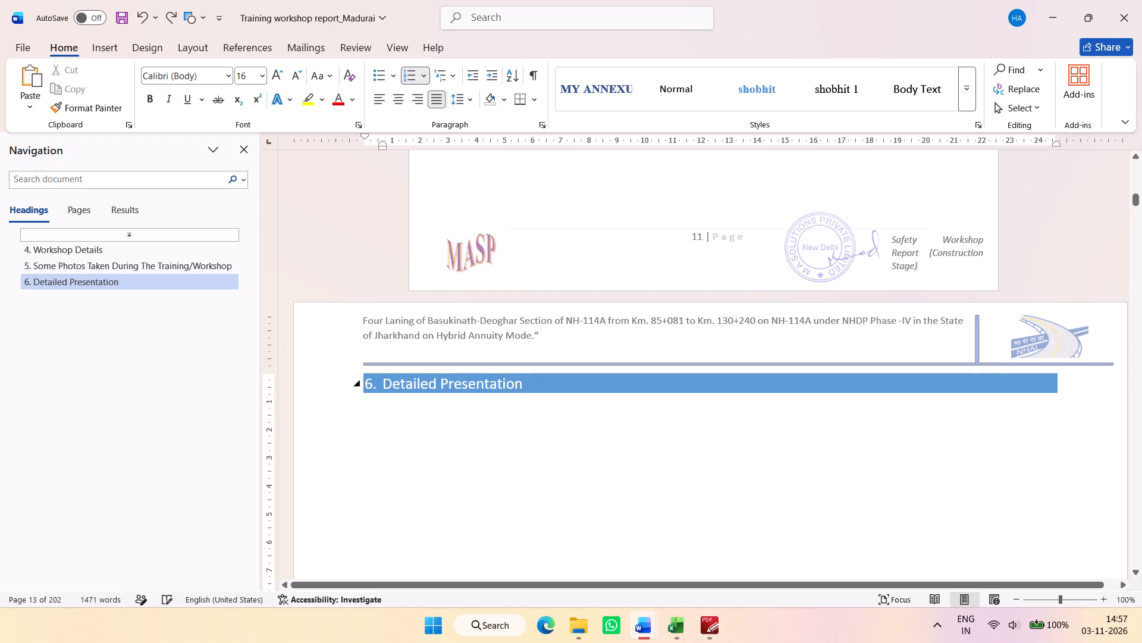
key("Return")
scroll(573, 395, "down", 9)
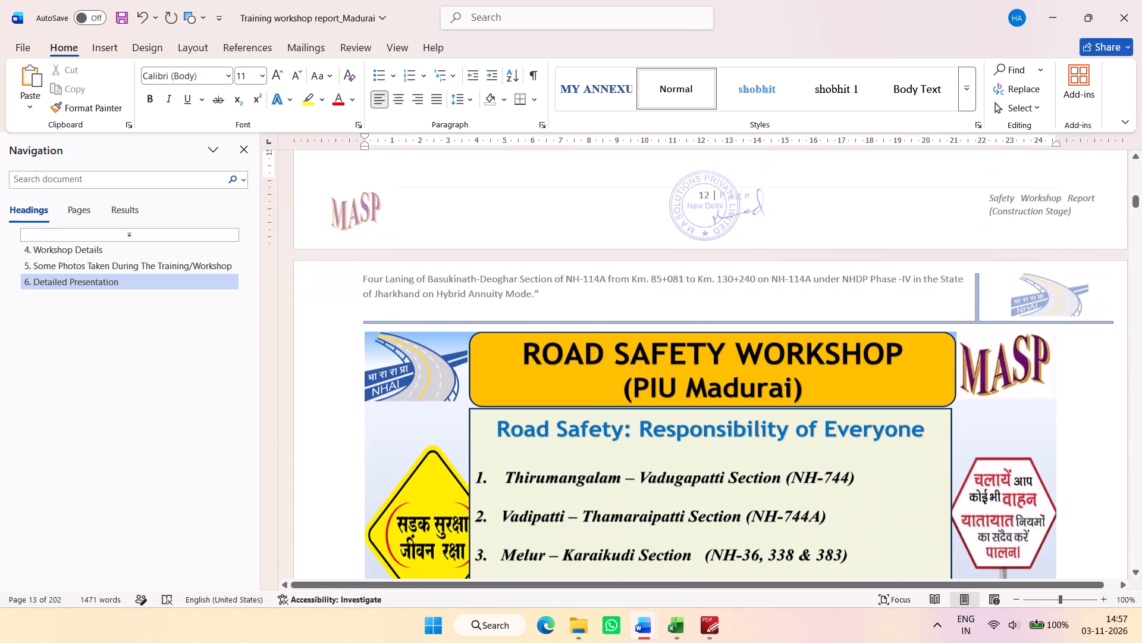
left_click_drag(582, 435, 589, 171)
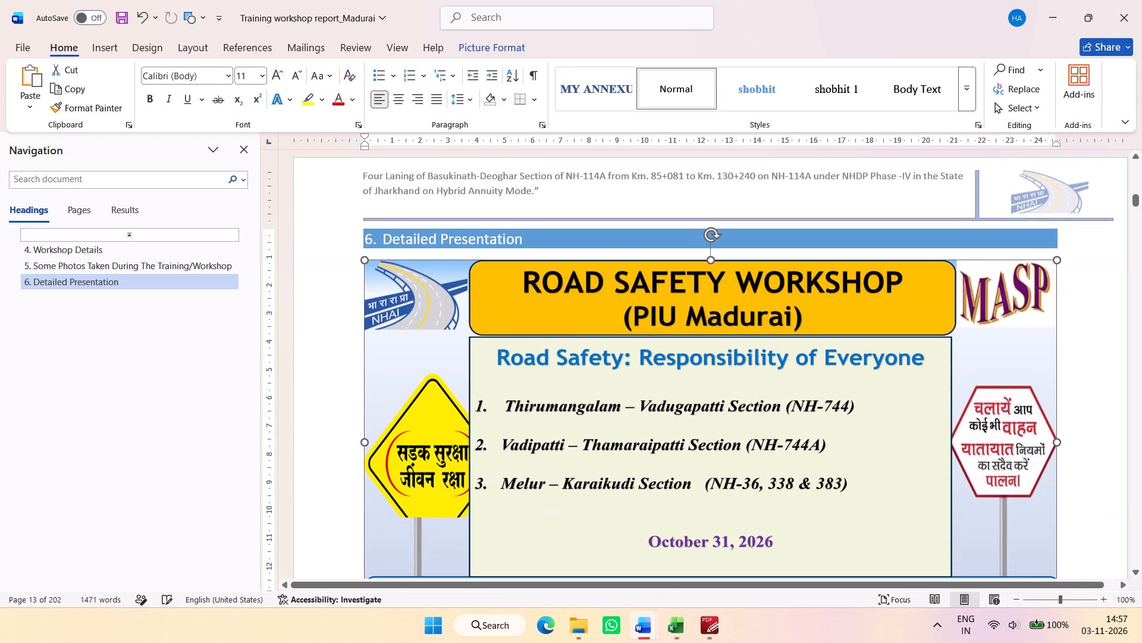
Save the Madurai training workshop report with the title slide placed below the 6. Detailed Presentation heading.
scroll(625, 345, "down", 20)
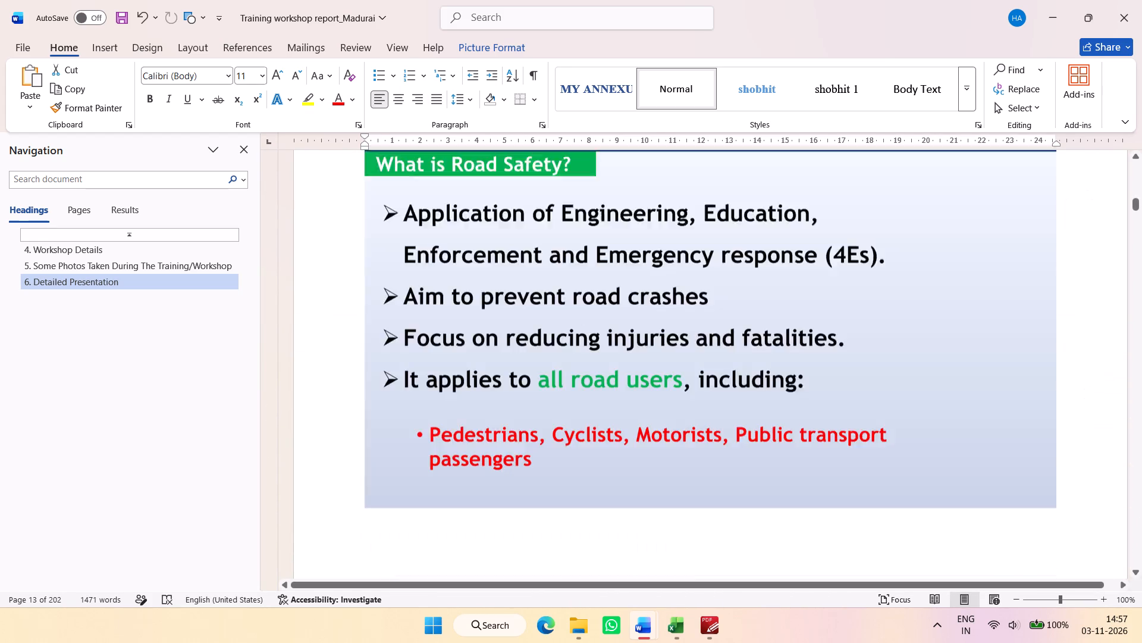
scroll(644, 352, "down", 5)
scroll(644, 352, "up", 20)
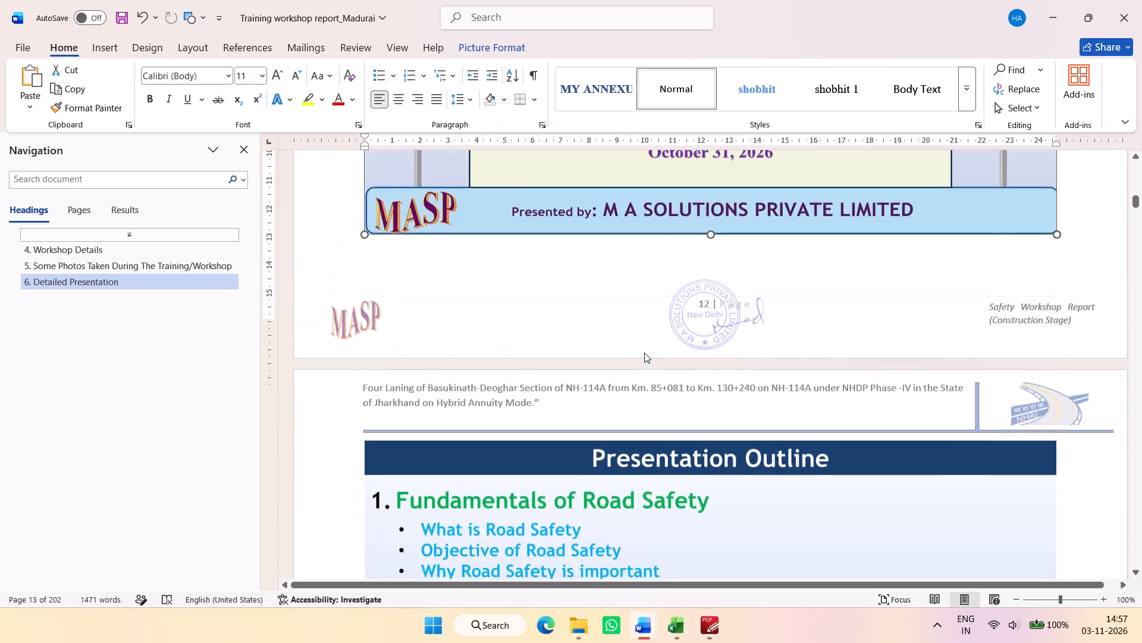
scroll(644, 352, "up", 7)
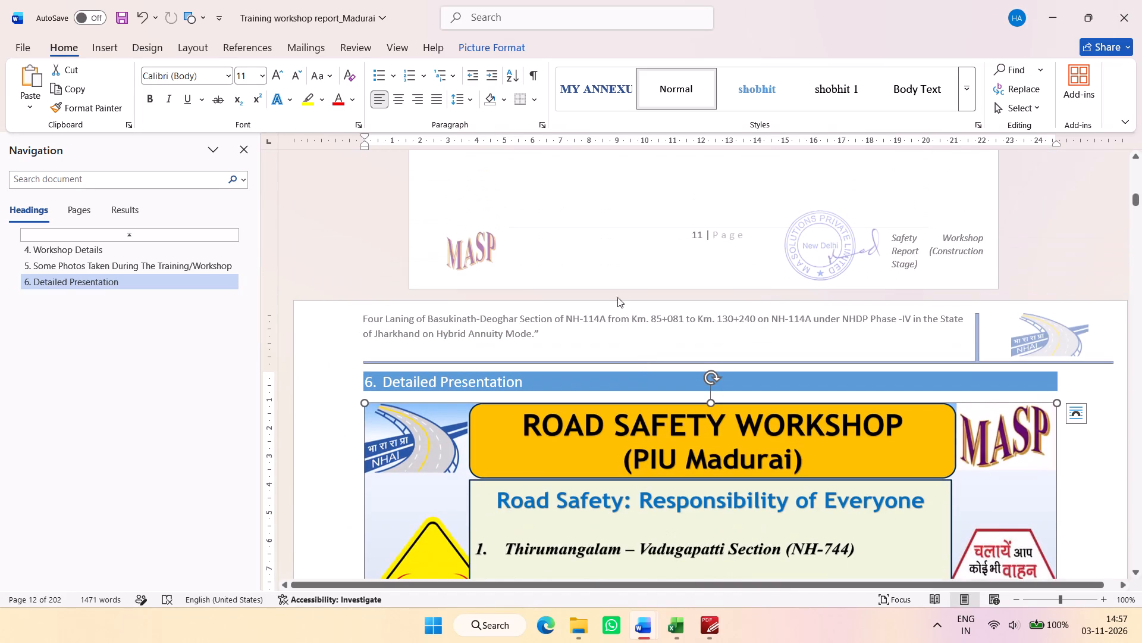
left_click(126, 17)
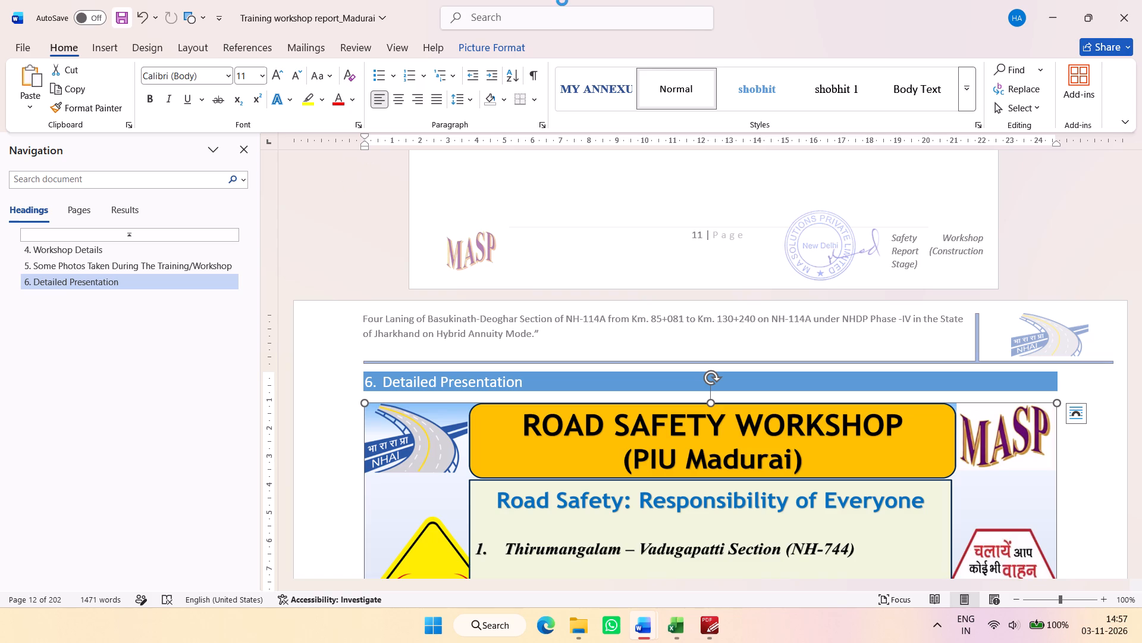
left_click(777, 28)
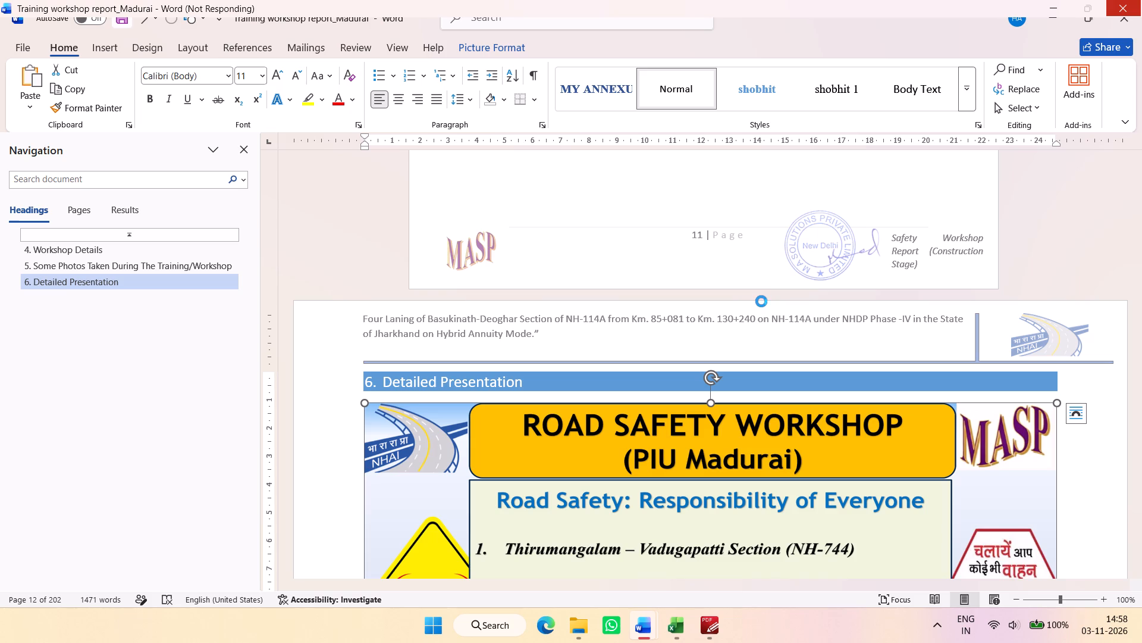
Close the last of the open sagar folder windows in File Explorer.
left_click(575, 620)
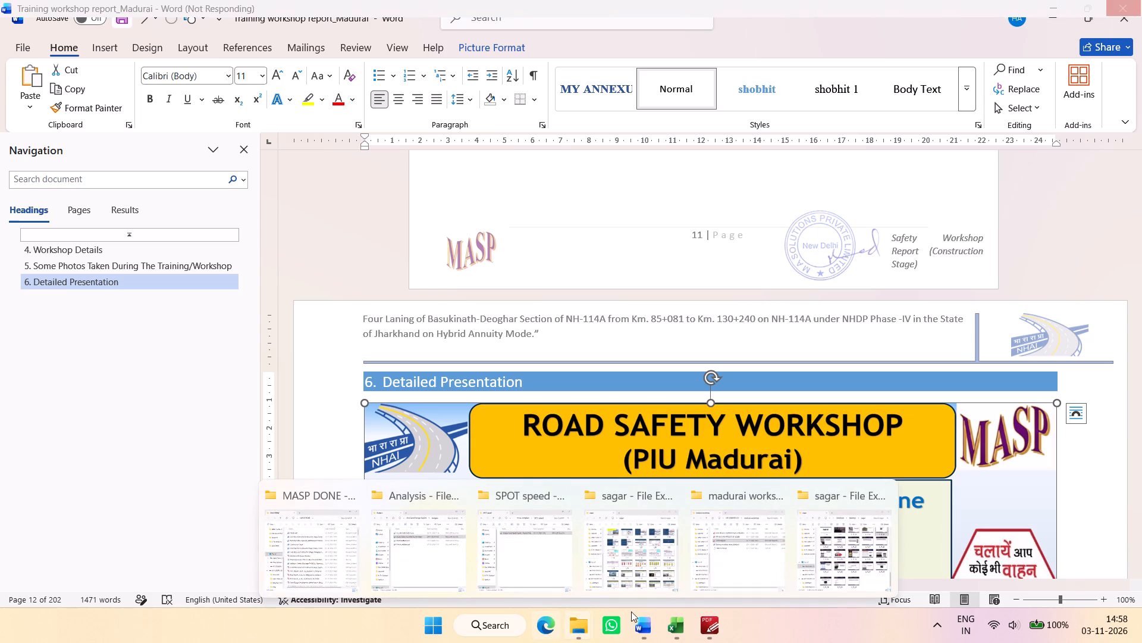
left_click(878, 490)
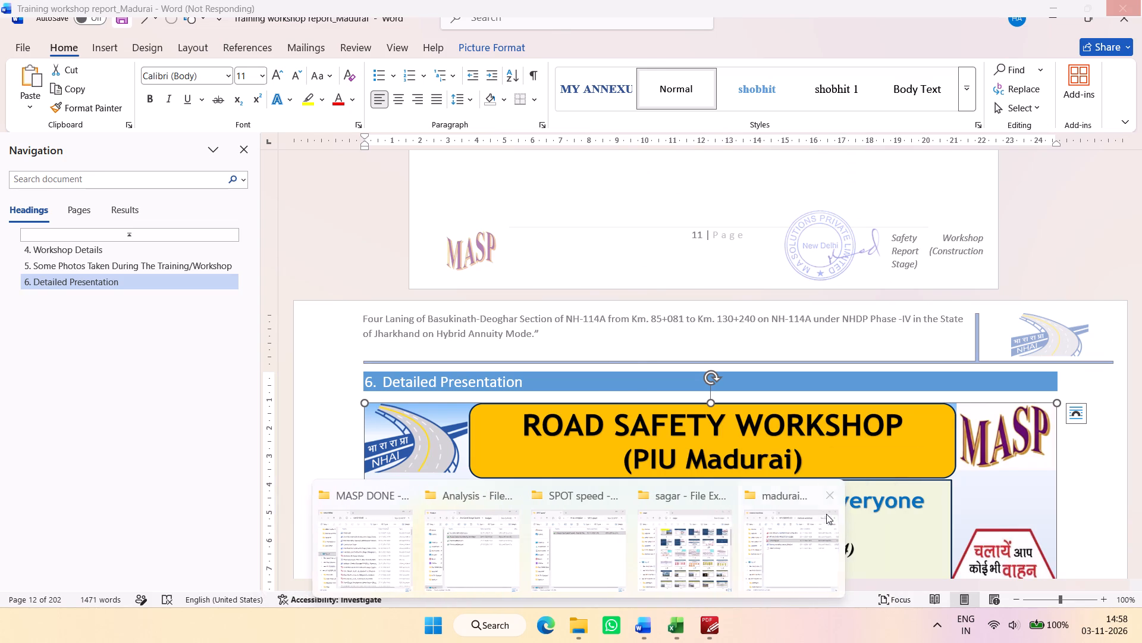
Starting from the madurai workshop folder window, go to the HP USB20FD (E:) drive and search it for "ra".
left_click(815, 519)
left_click(818, 90)
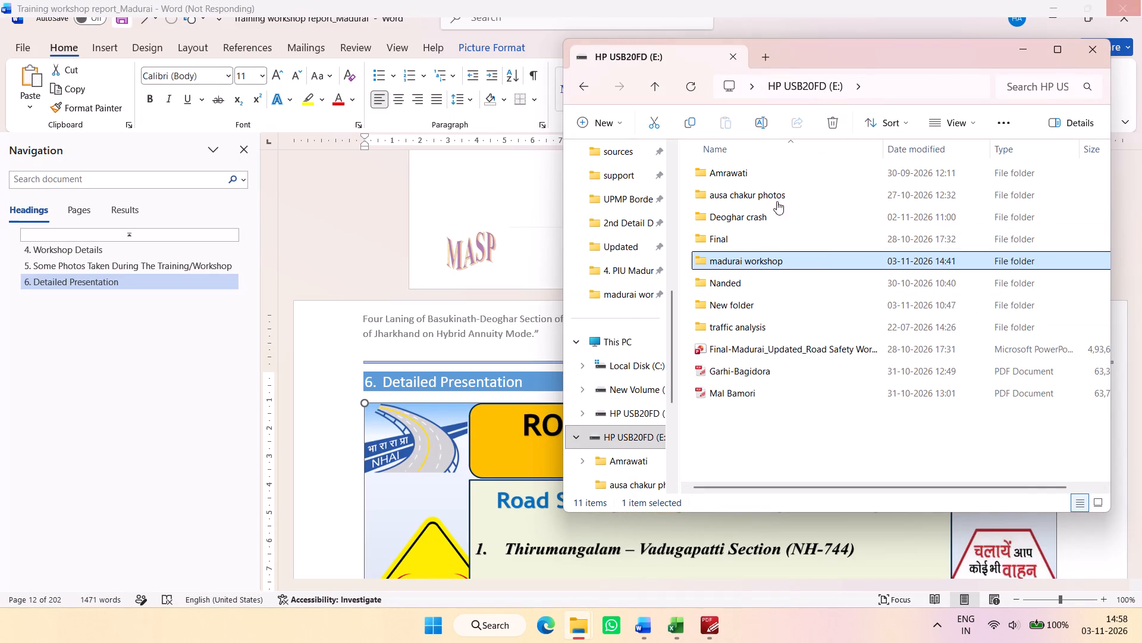
left_click(1011, 85)
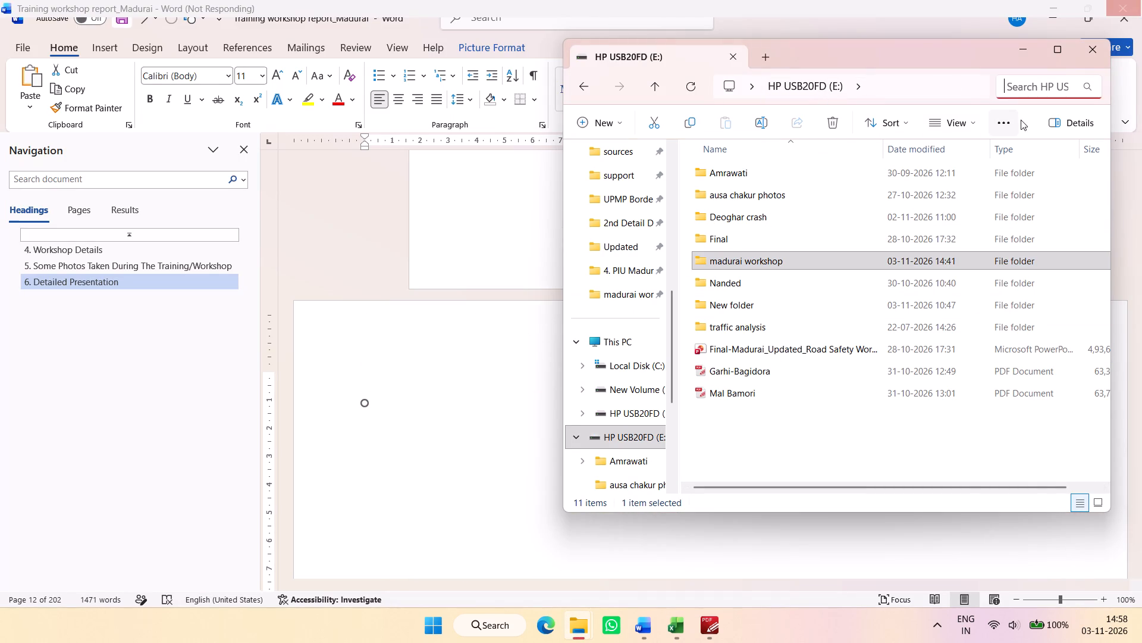
left_click(729, 235)
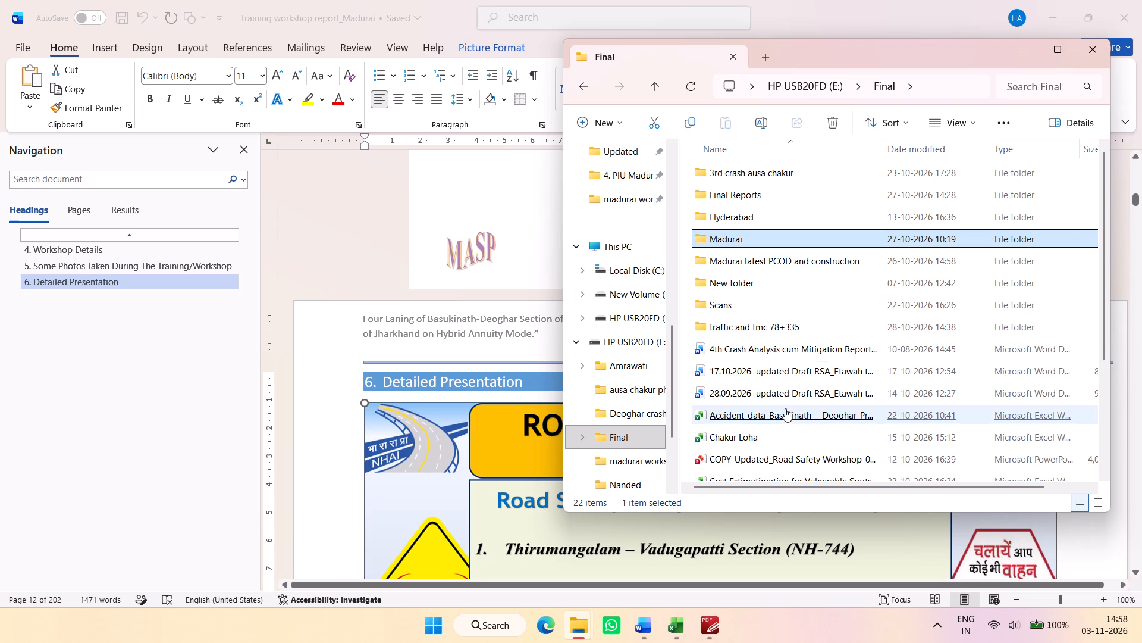
left_click(579, 86)
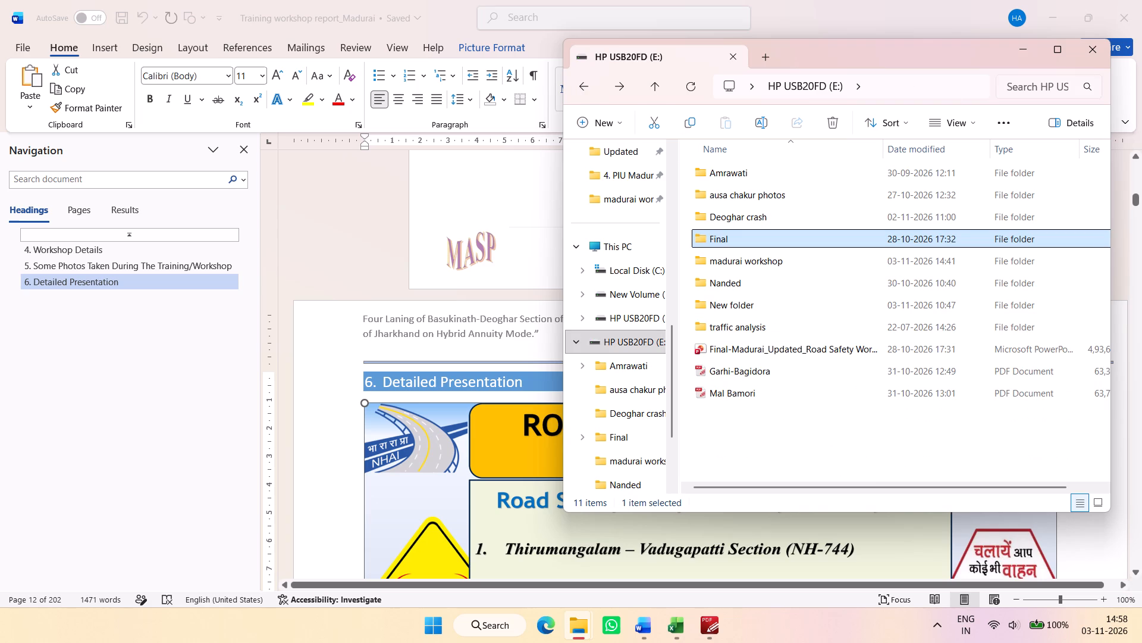
left_click(1019, 87)
type("ra")
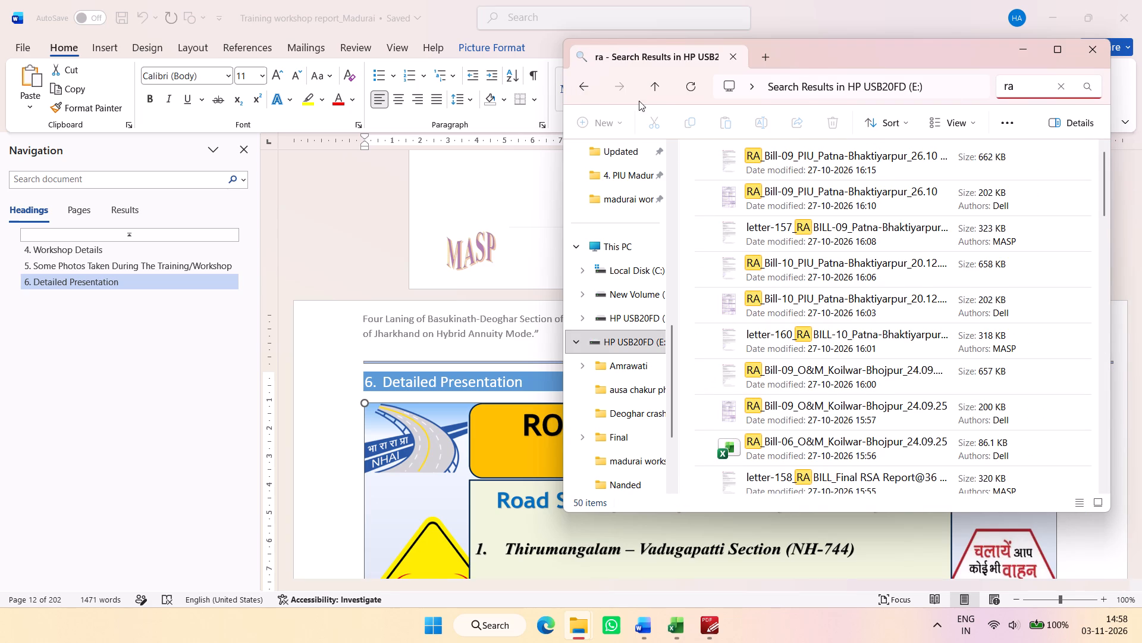
left_click(587, 84)
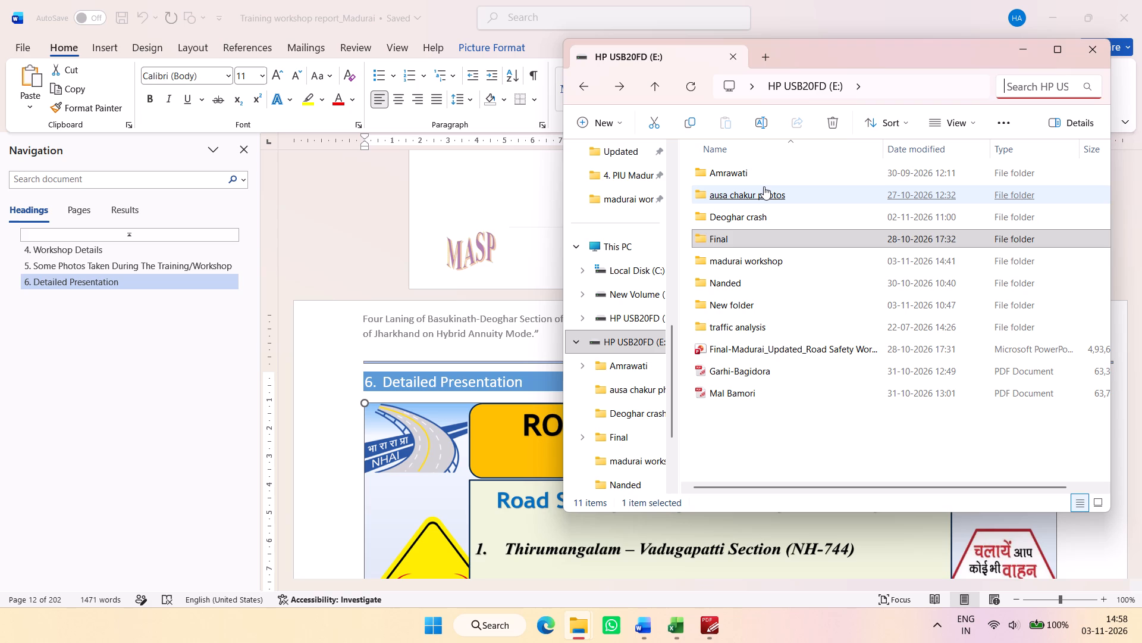
Look through New folder and the Final folder's Madurai and Scans subfolders on the HP USB20FD (E:) drive.
double_click(746, 302)
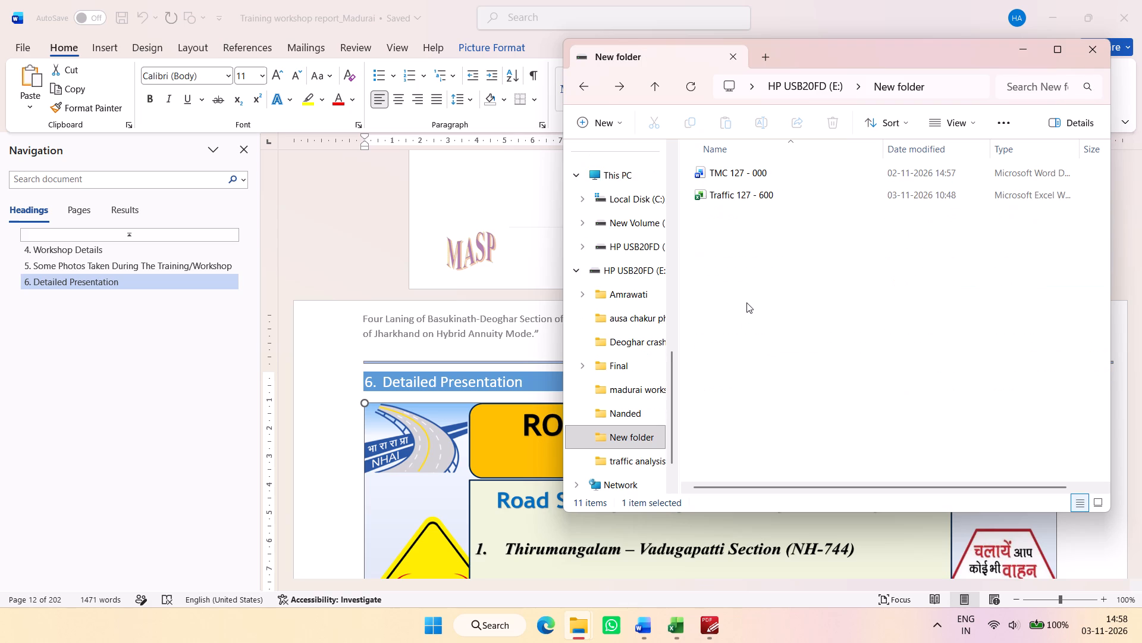
left_click(593, 89)
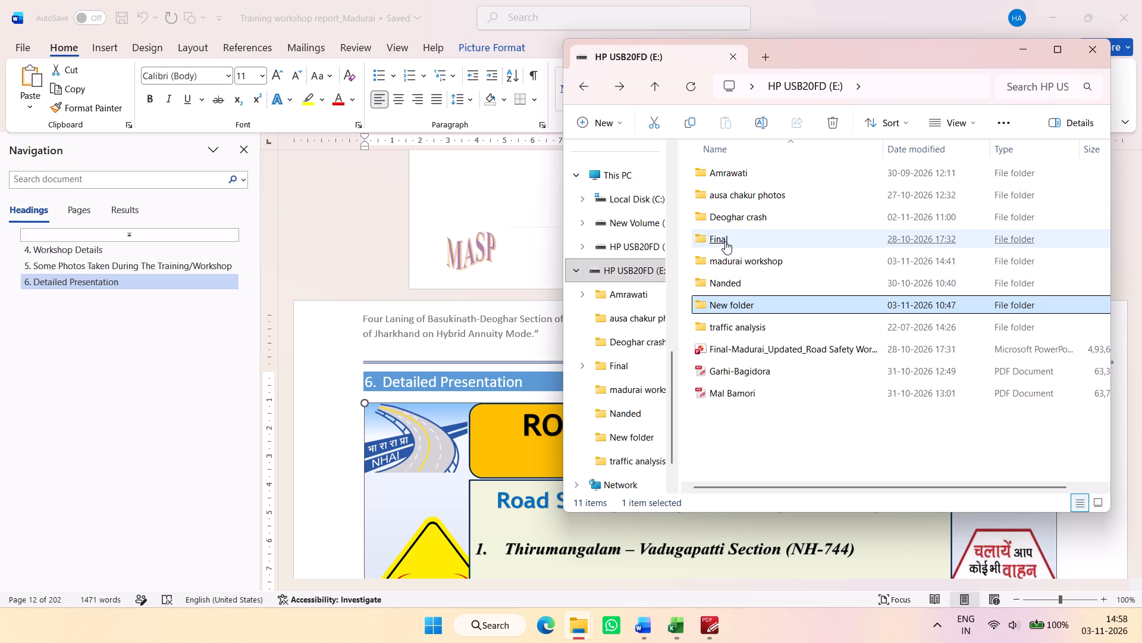
scroll(732, 317, "up", 1)
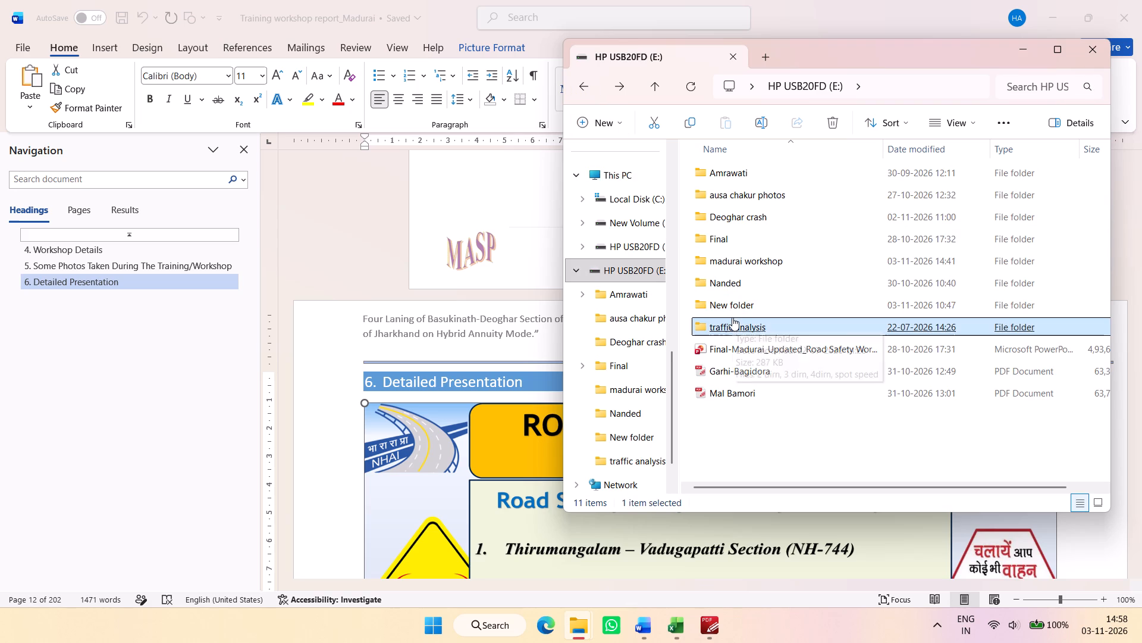
double_click(727, 243)
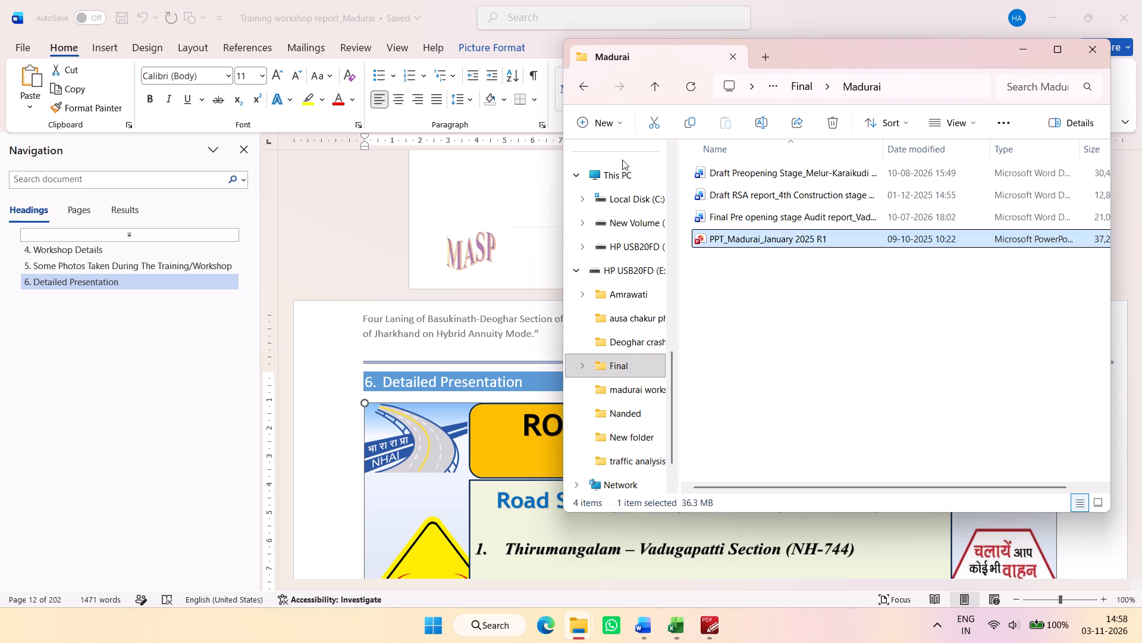
left_click(586, 85)
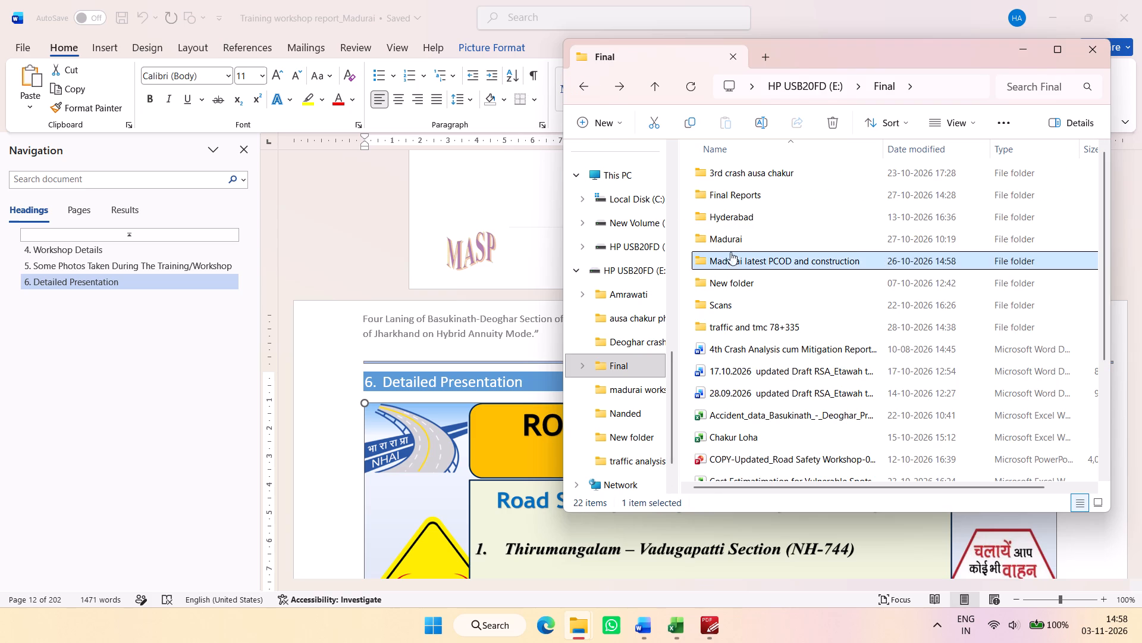
double_click(729, 299)
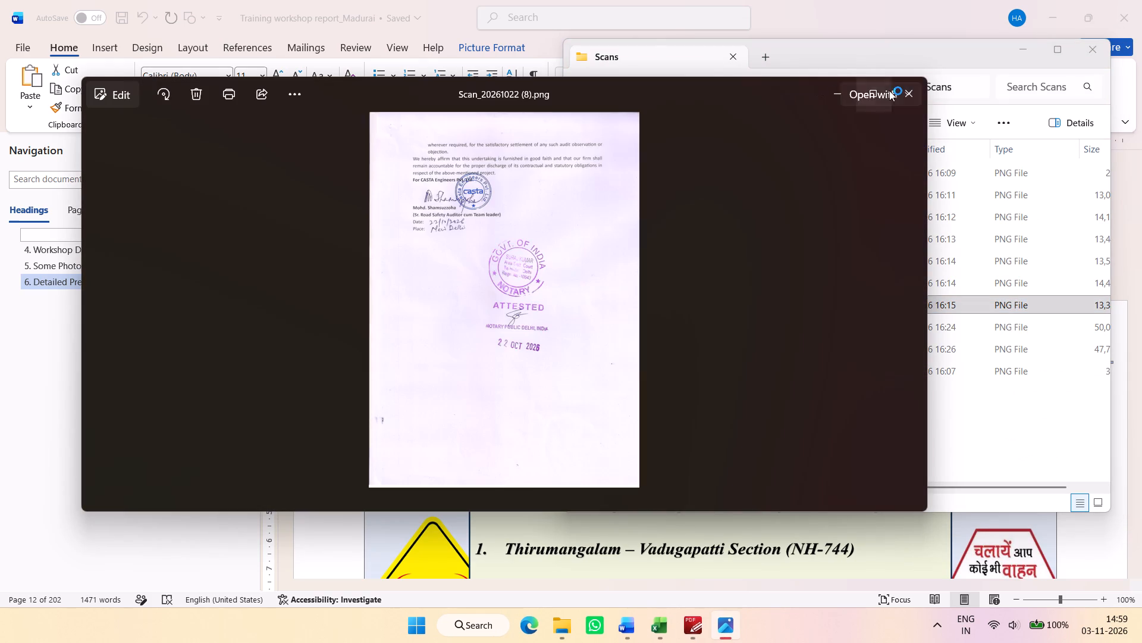
left_click(900, 93)
left_click(576, 77)
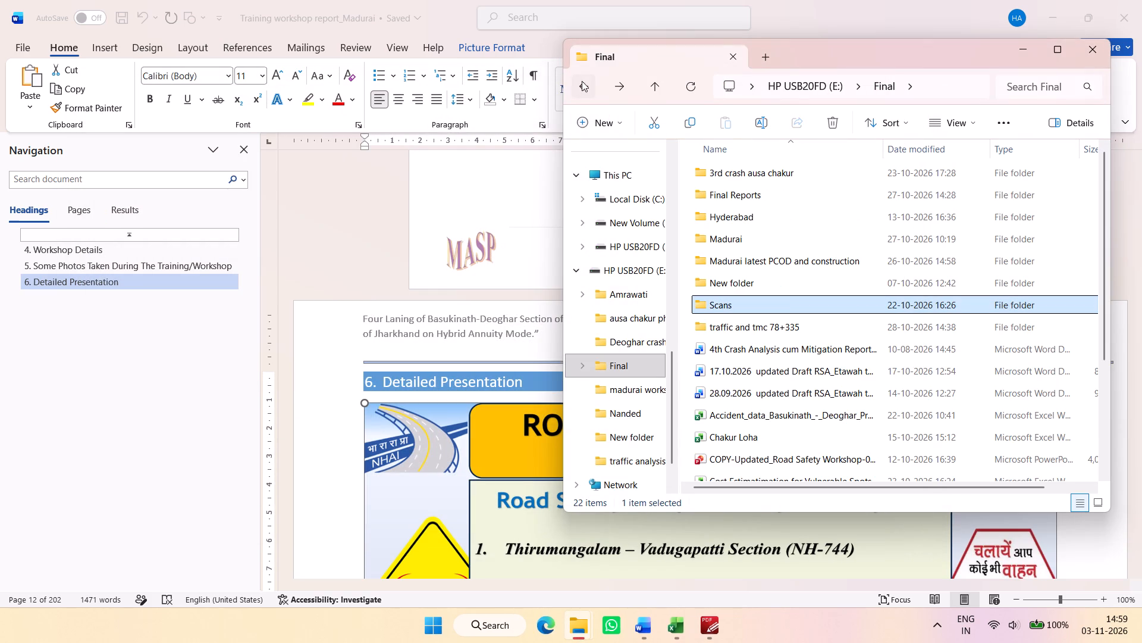
Examine the BS folder under Arrah-Parr in Final Reports, and return to the root of HP USB20FD (E:).
scroll(751, 196, "up", 5)
left_click(751, 194)
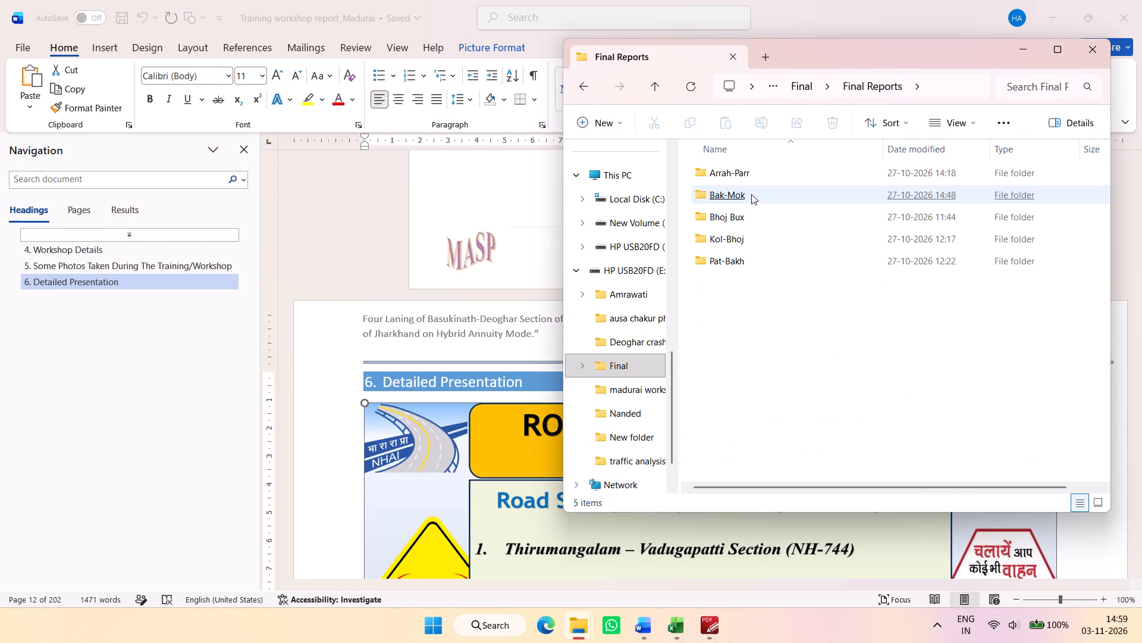
double_click(733, 180)
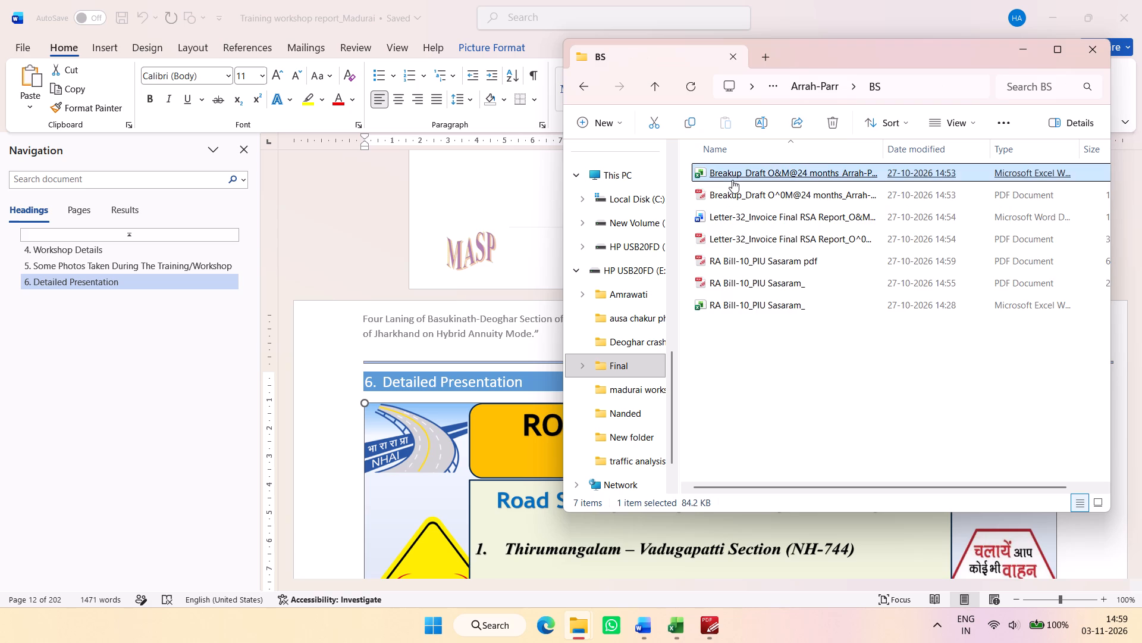
double_click(579, 85)
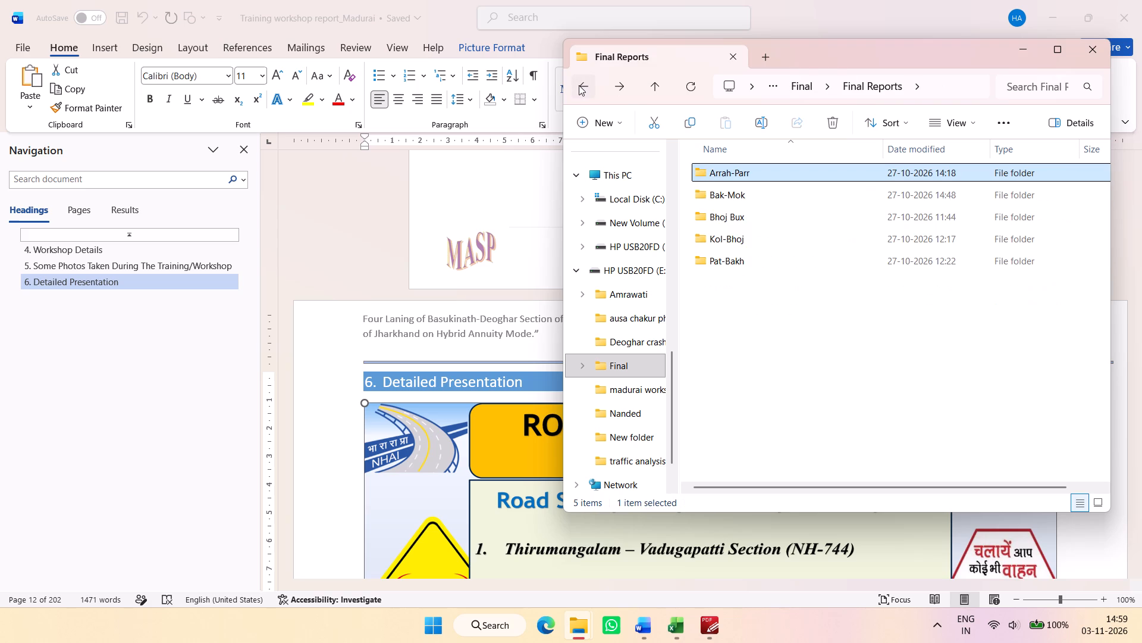
left_click(579, 85)
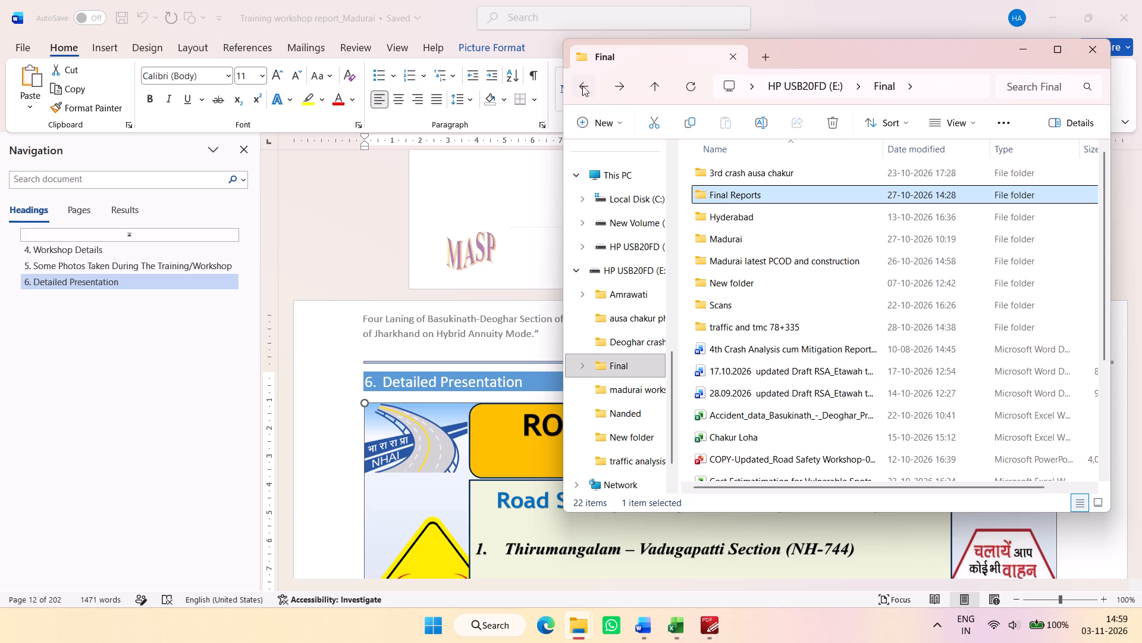
left_click(582, 86)
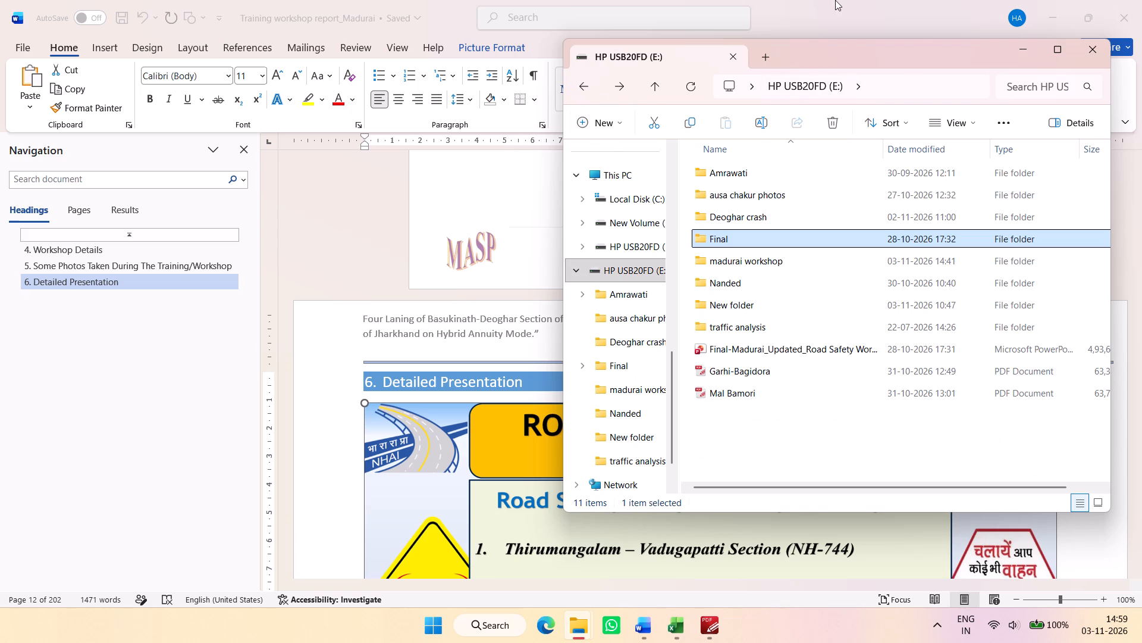
Switch back to Training workshop report_Madurai in Word.
left_click(835, 0)
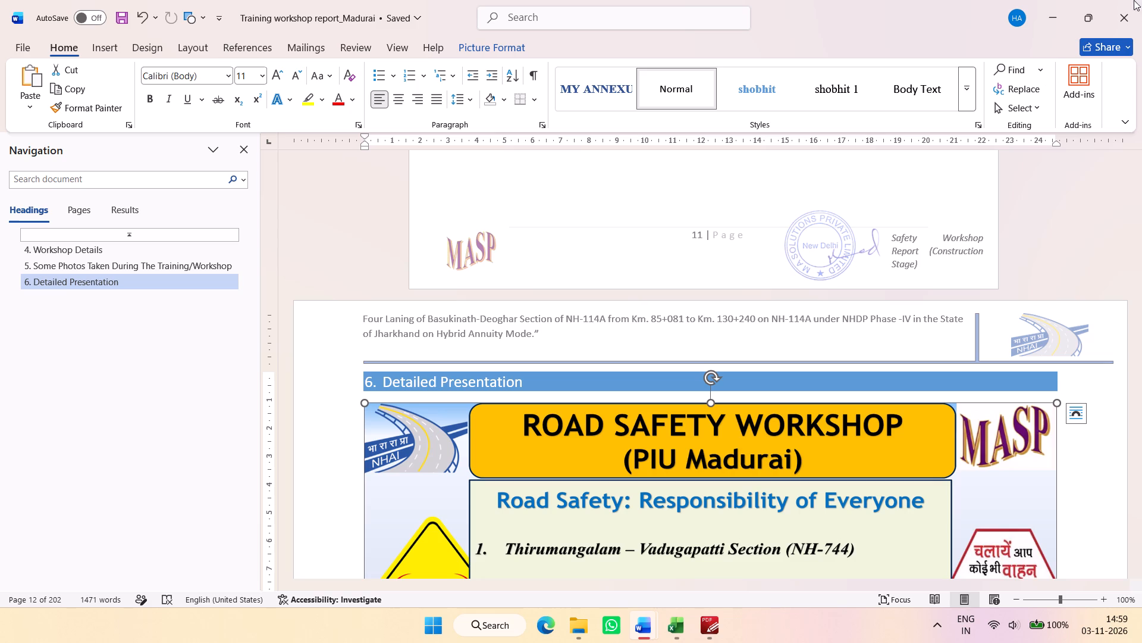
left_click(953, 0)
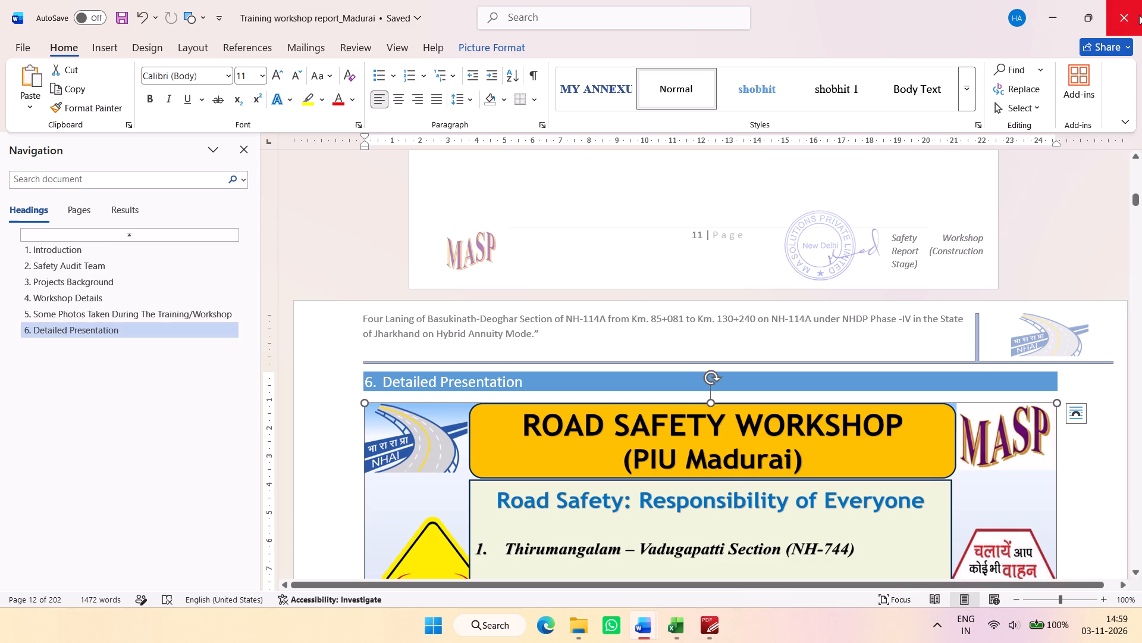
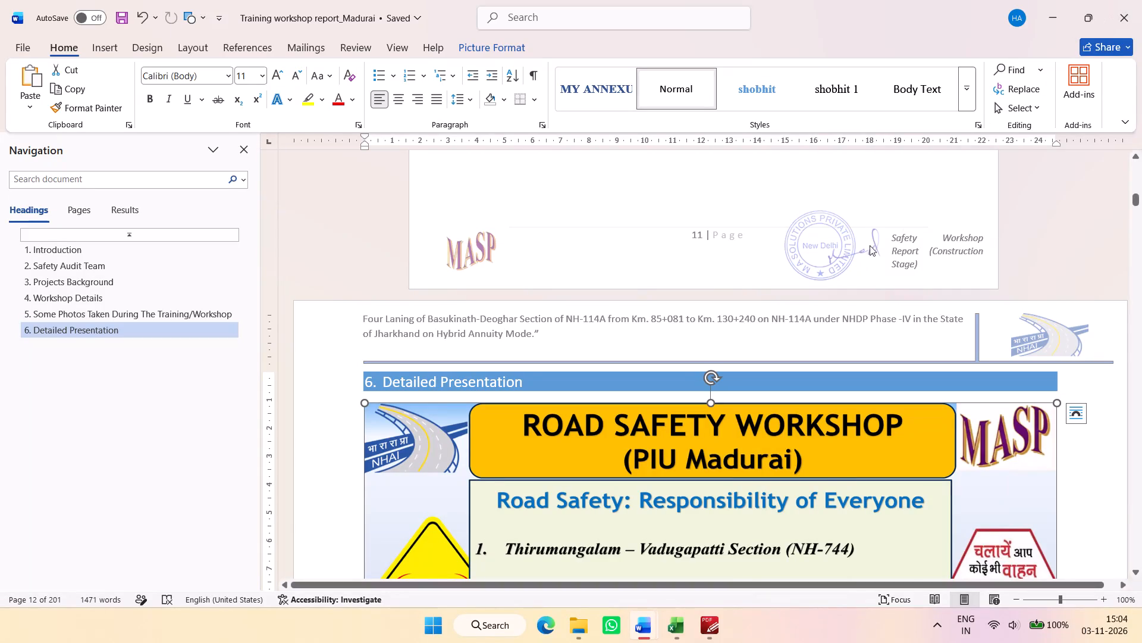
Look over the slide images under the Detailed Presentation heading, from the title slide through the road safety audit slides.
scroll(682, 318, "down", 11)
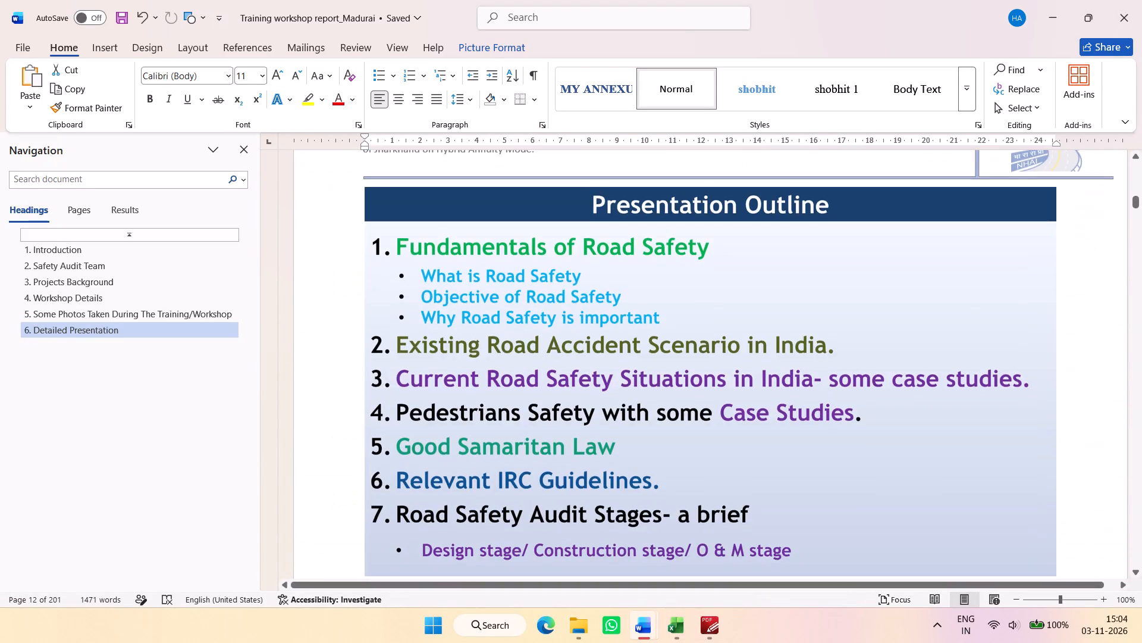
scroll(685, 308, "down", 18)
Switch to Microsoft Edge, close its window with the YouTube search results, and reopen the browser.
left_click(550, 631)
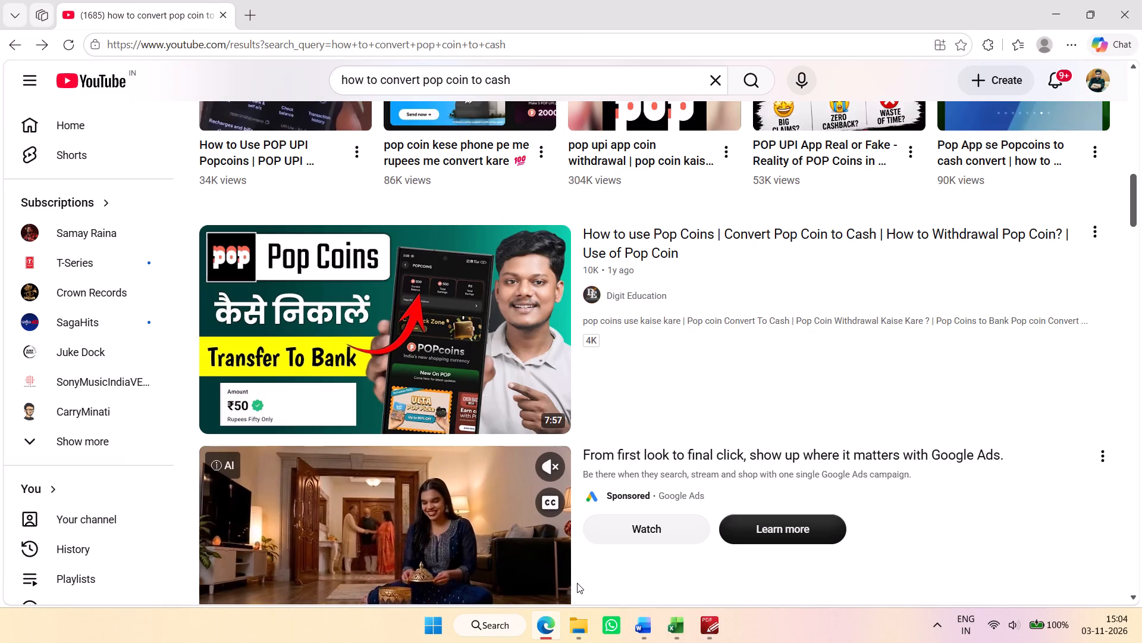
left_click(1141, 0)
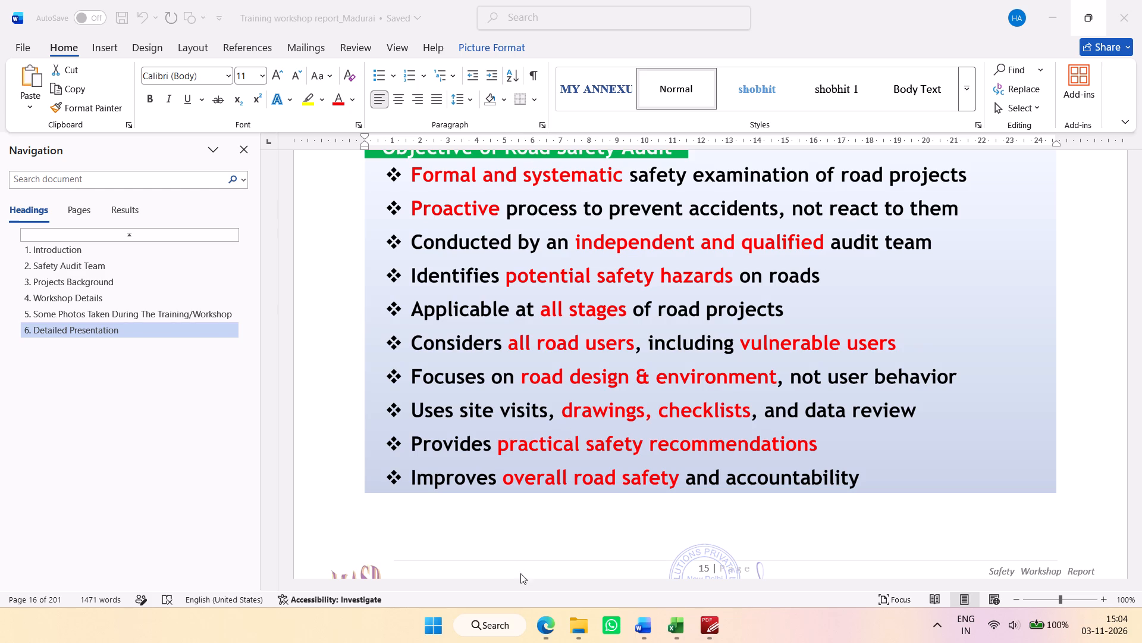
left_click(545, 633)
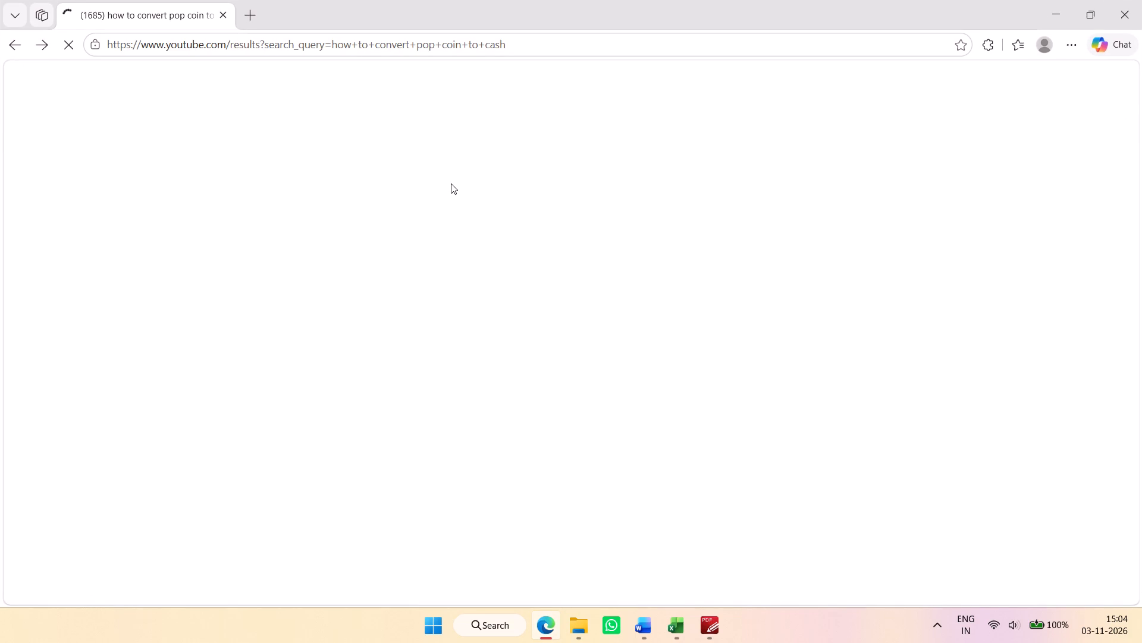
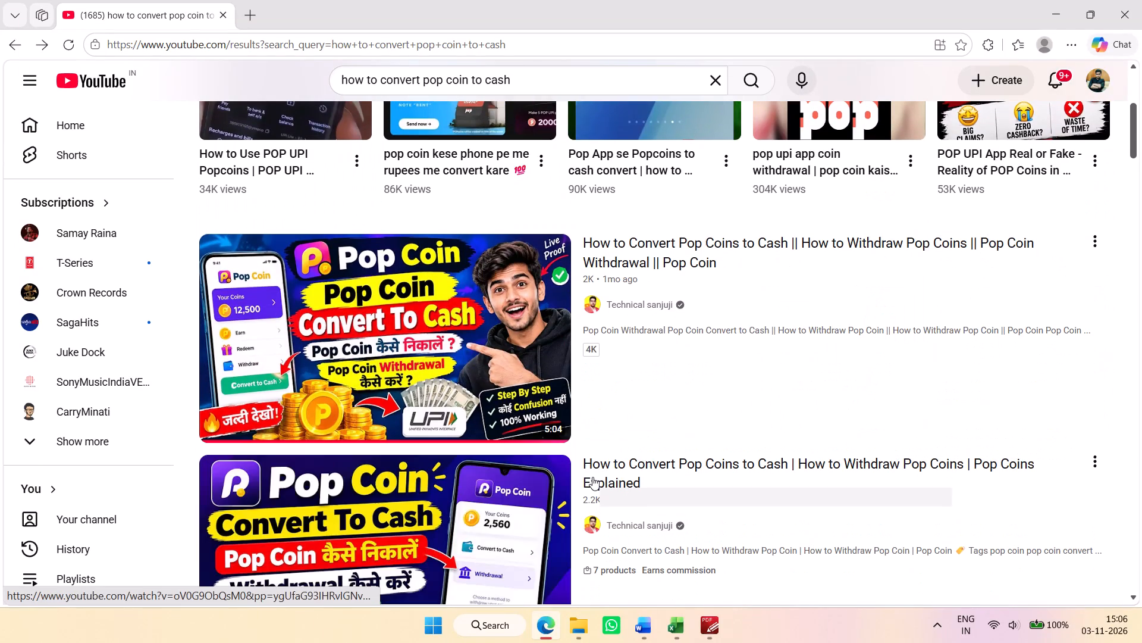
Browse the YouTube results for "how to convert pop coin to cash", then close the browser window.
scroll(509, 429, "down", 4)
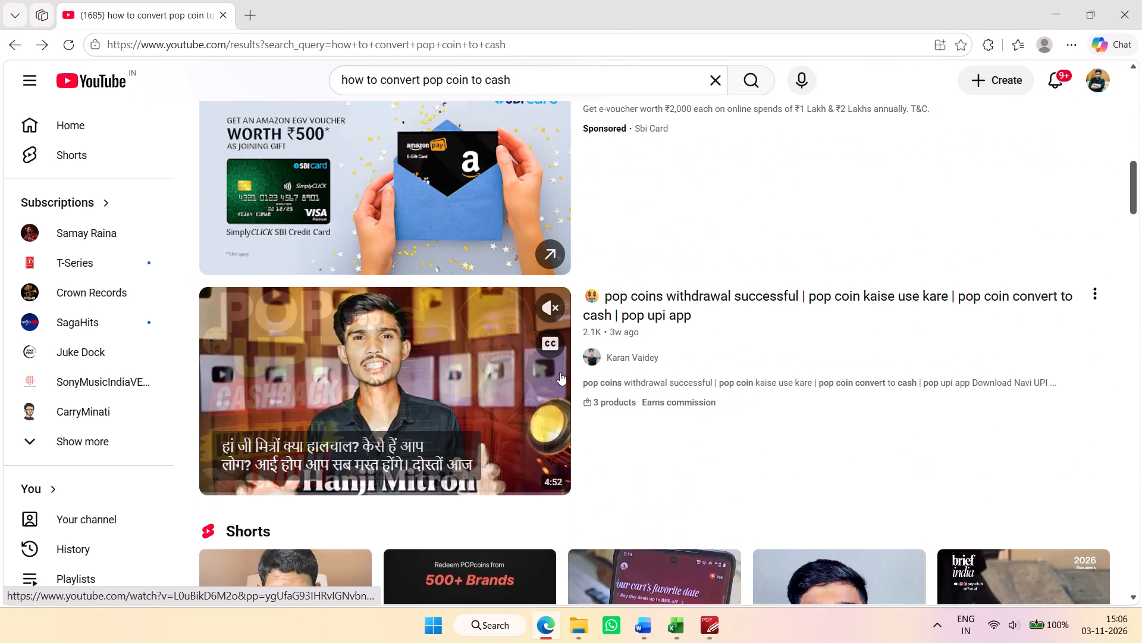
scroll(672, 341, "down", 8)
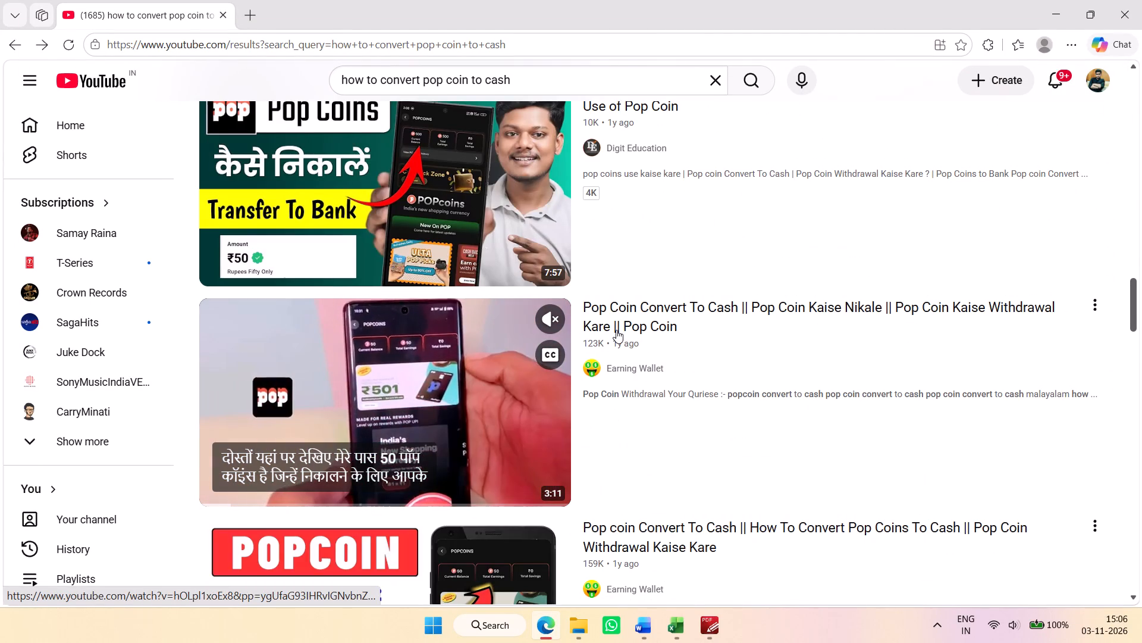
scroll(616, 330, "down", 5)
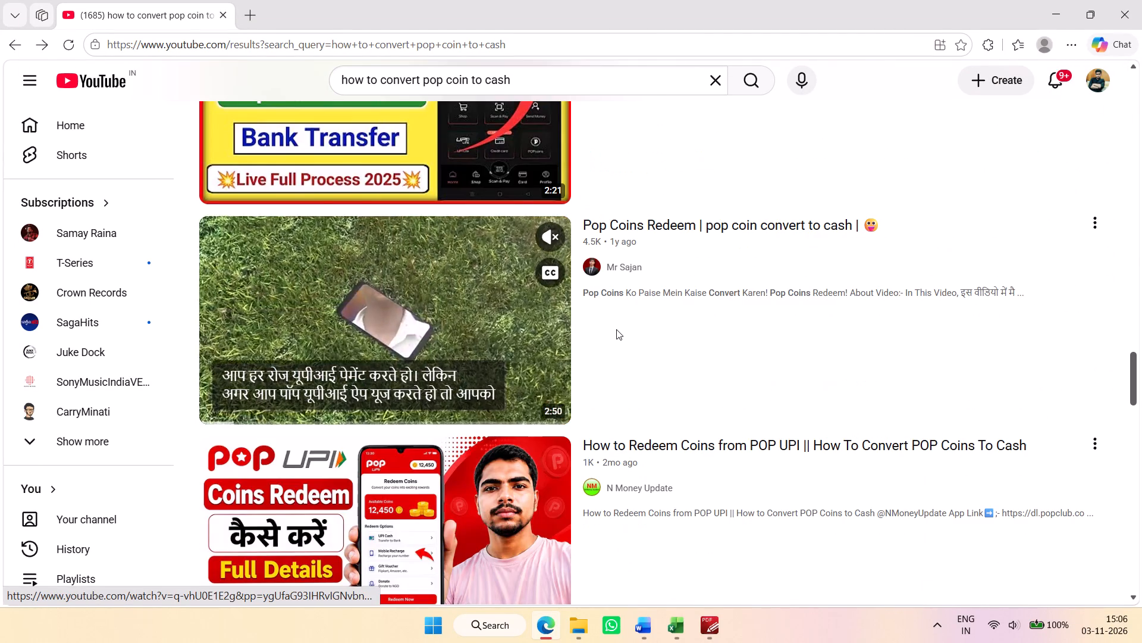
scroll(616, 329, "down", 6)
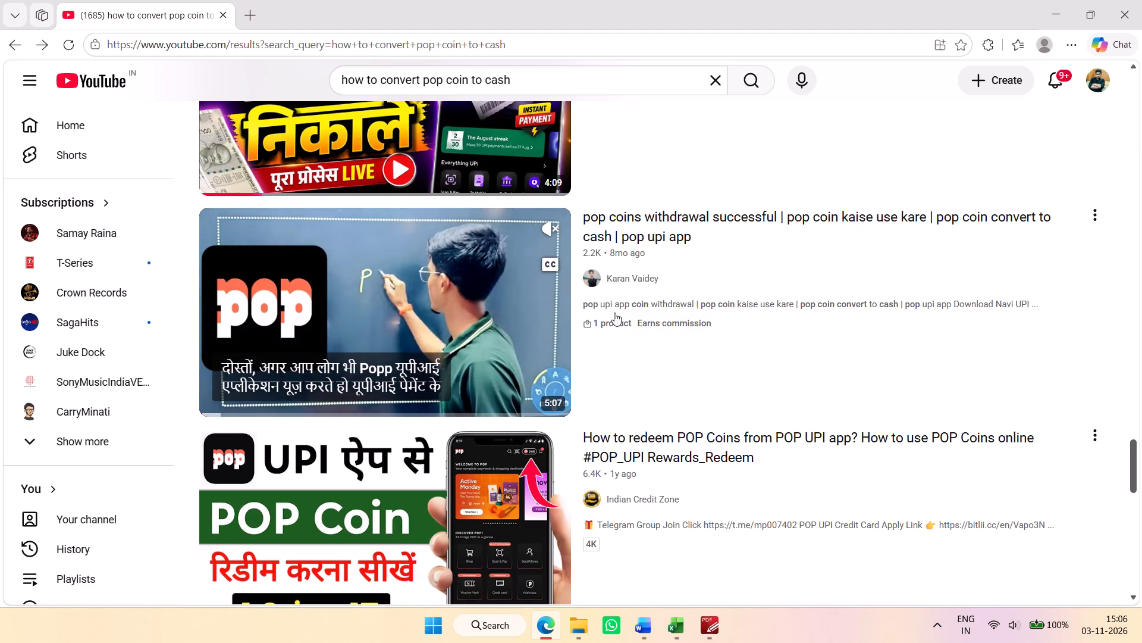
scroll(704, 310, "down", 11)
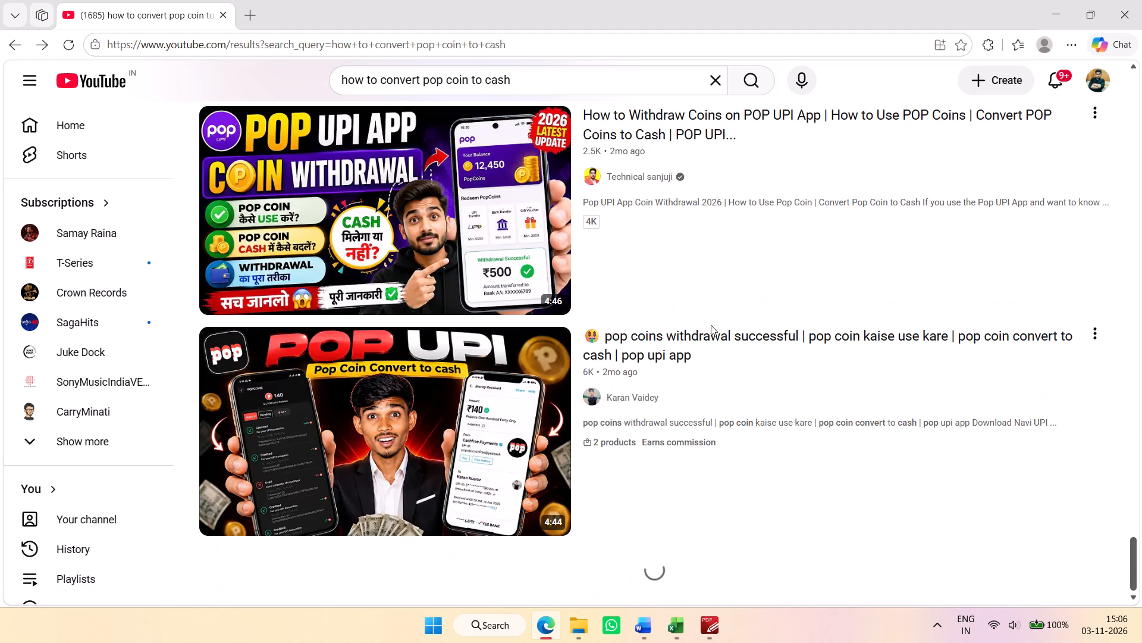
scroll(711, 321, "down", 7)
scroll(654, 322, "down", 8)
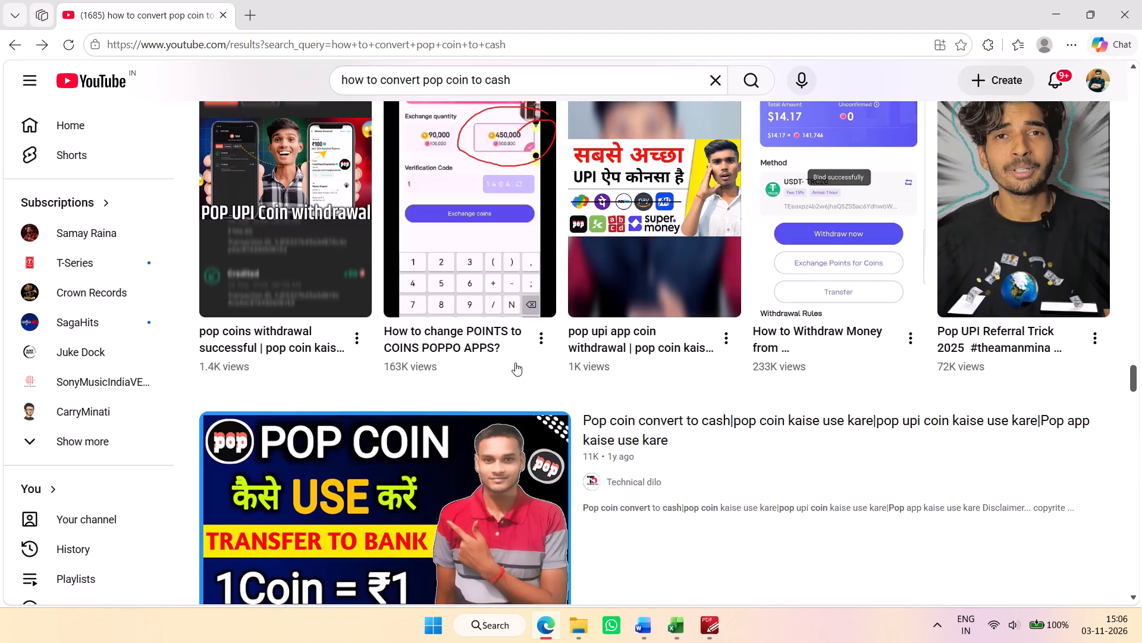
scroll(512, 364, "down", 10)
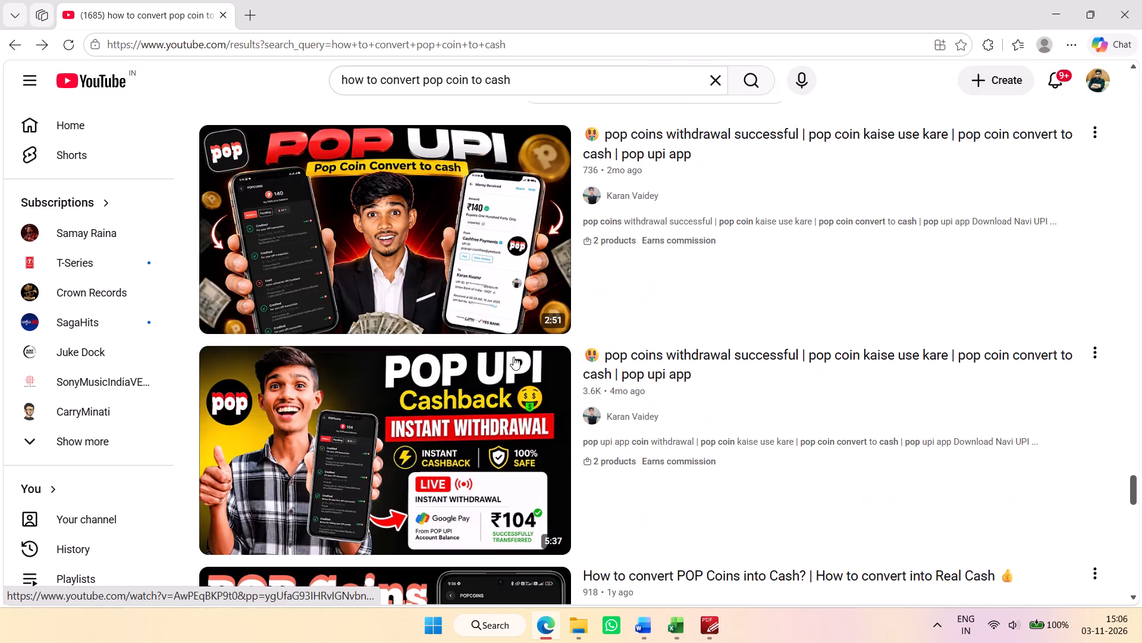
scroll(695, 340, "down", 7)
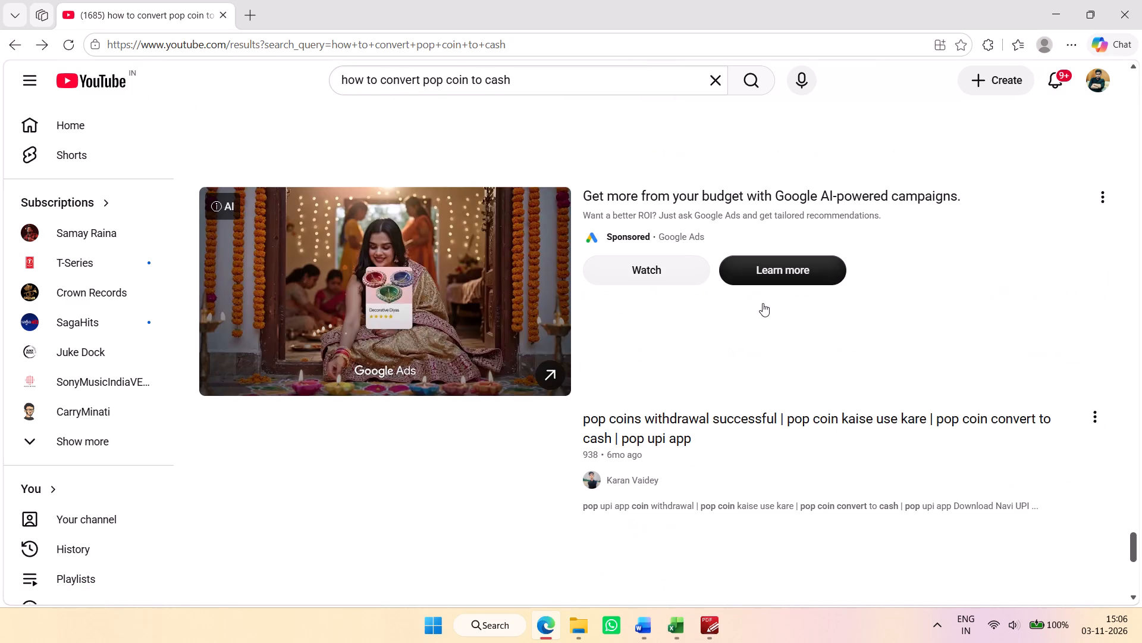
left_click(1141, 0)
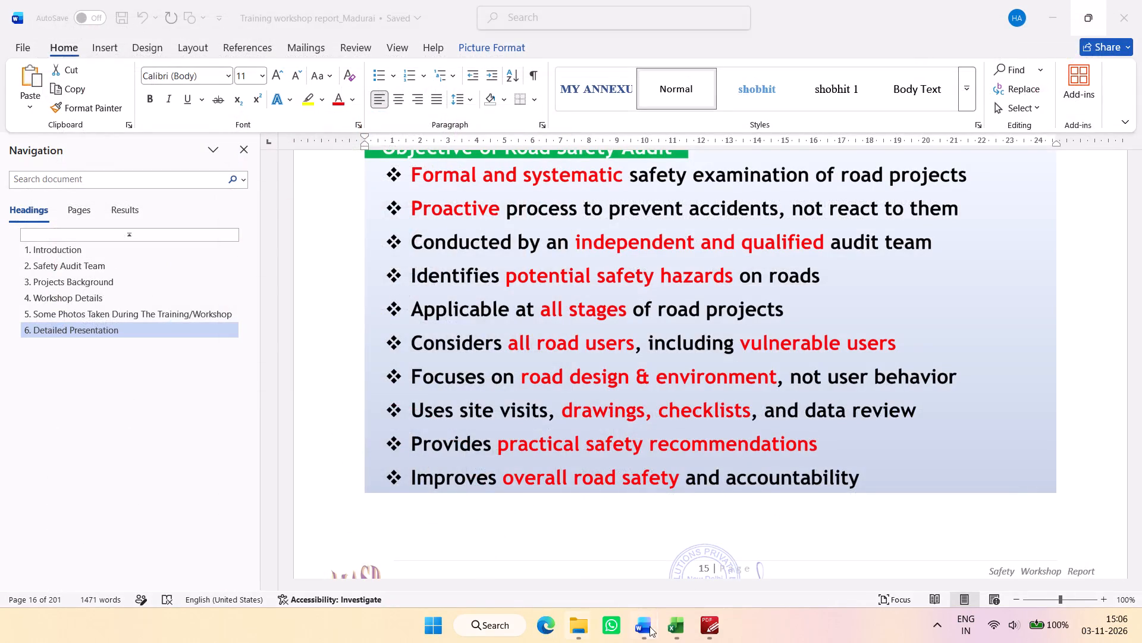
Reopen Microsoft Edge, go to Reddit, and open the r/CarsIndia post "Spilled some curry, any suggestions on what to do?".
left_click(548, 626)
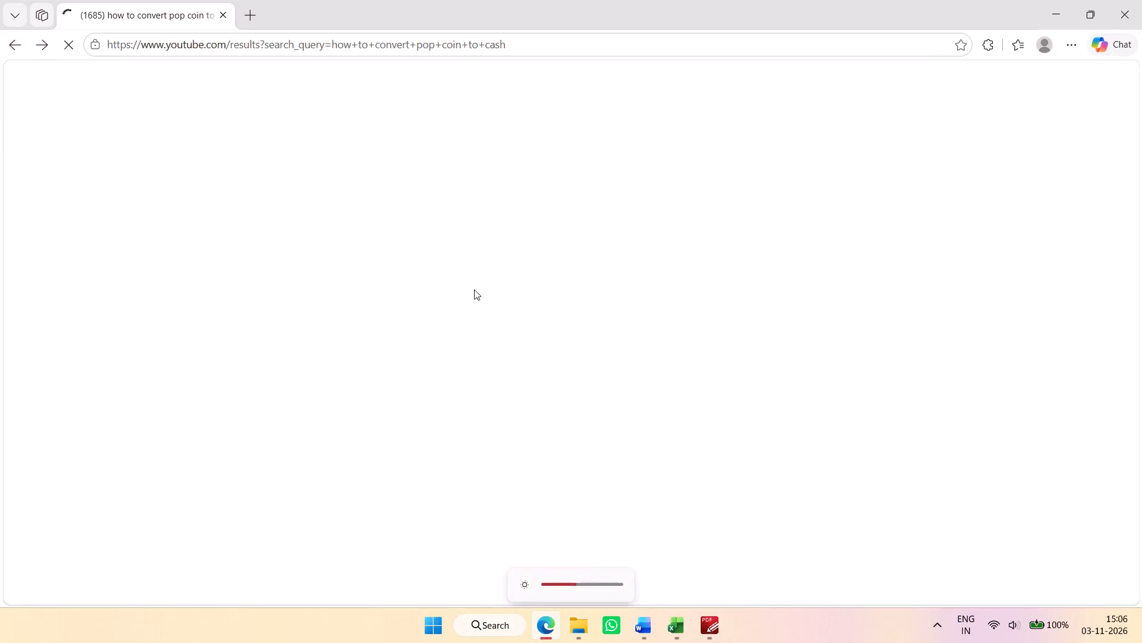
left_click(255, 43)
type("red")
key("Return")
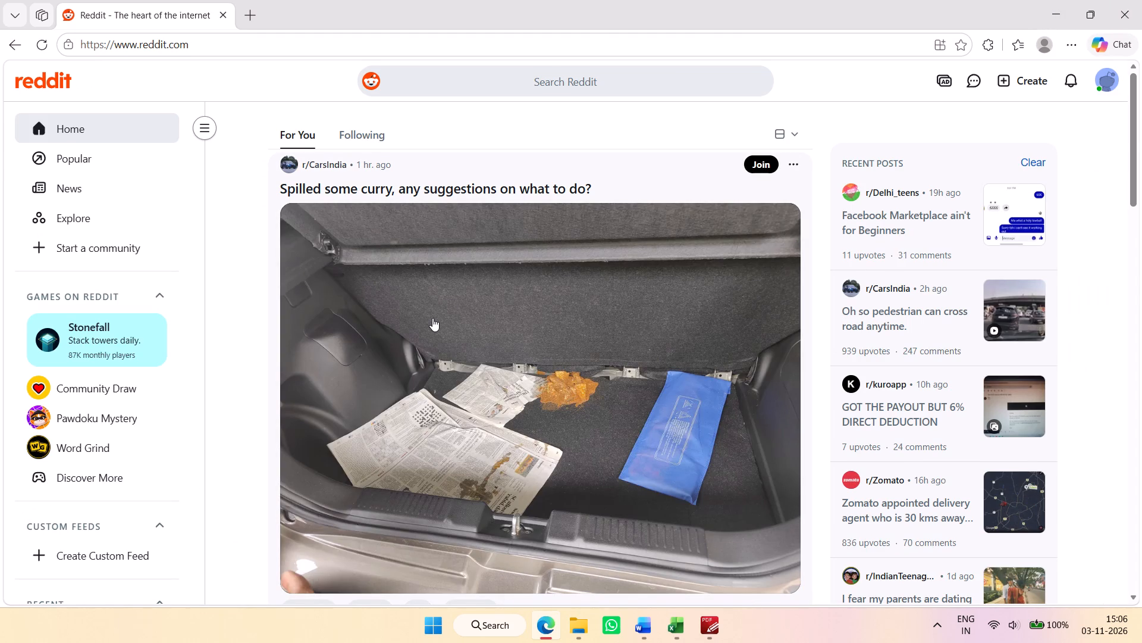
left_click(475, 184)
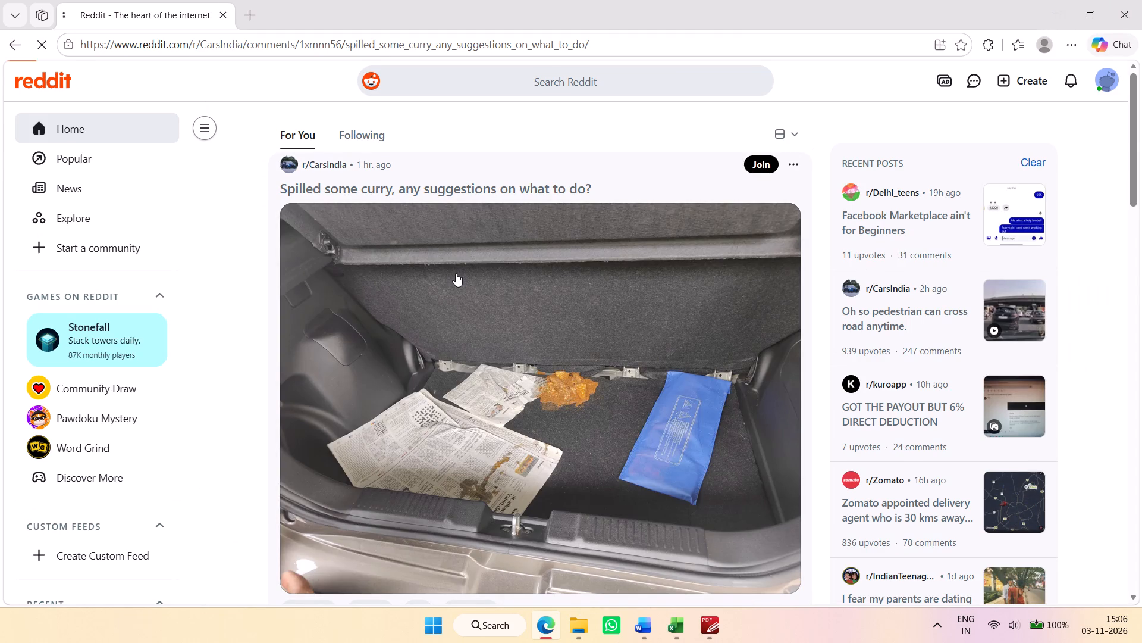
Read through the comments on the r/CarsIndia curry spill post, then close the browser window.
scroll(542, 327, "down", 1)
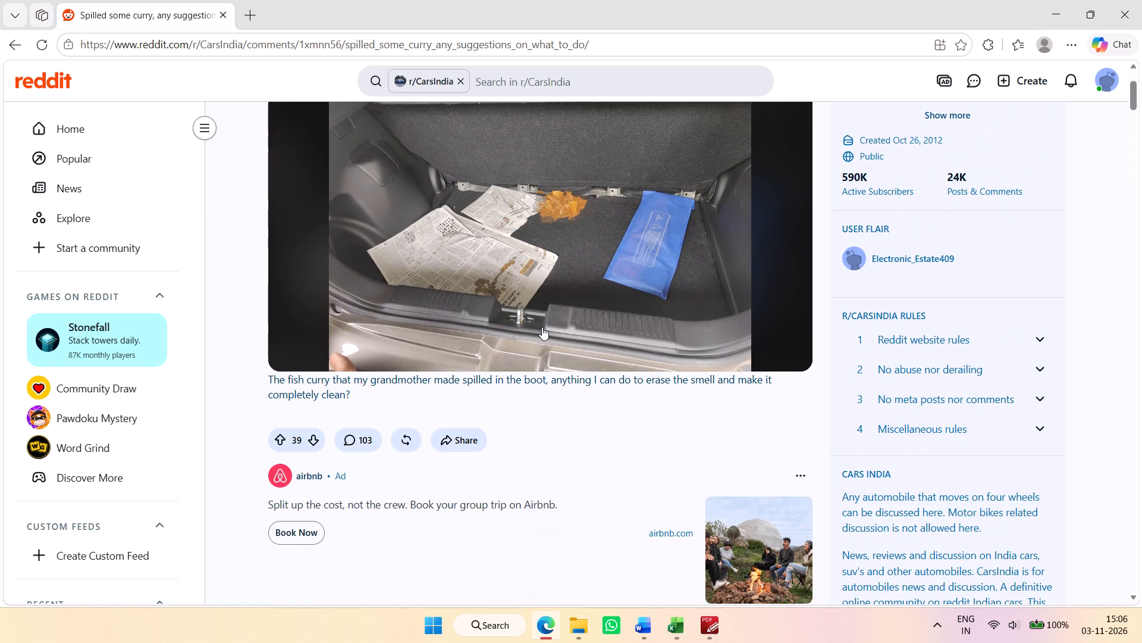
scroll(542, 327, "down", 2)
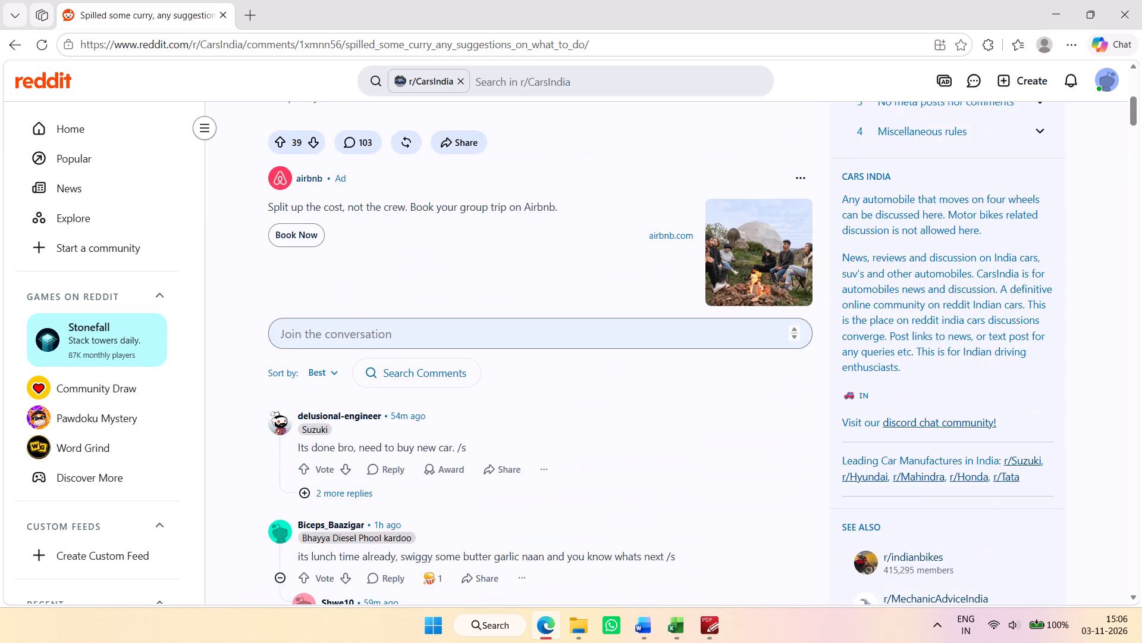
scroll(542, 327, "down", 2)
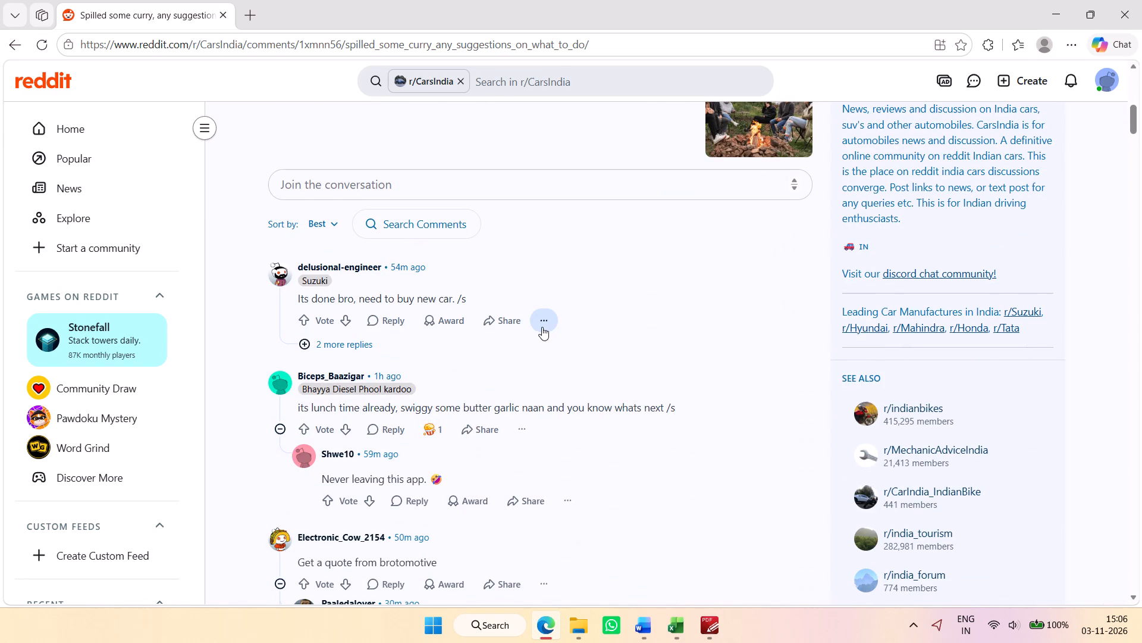
scroll(542, 327, "down", 1)
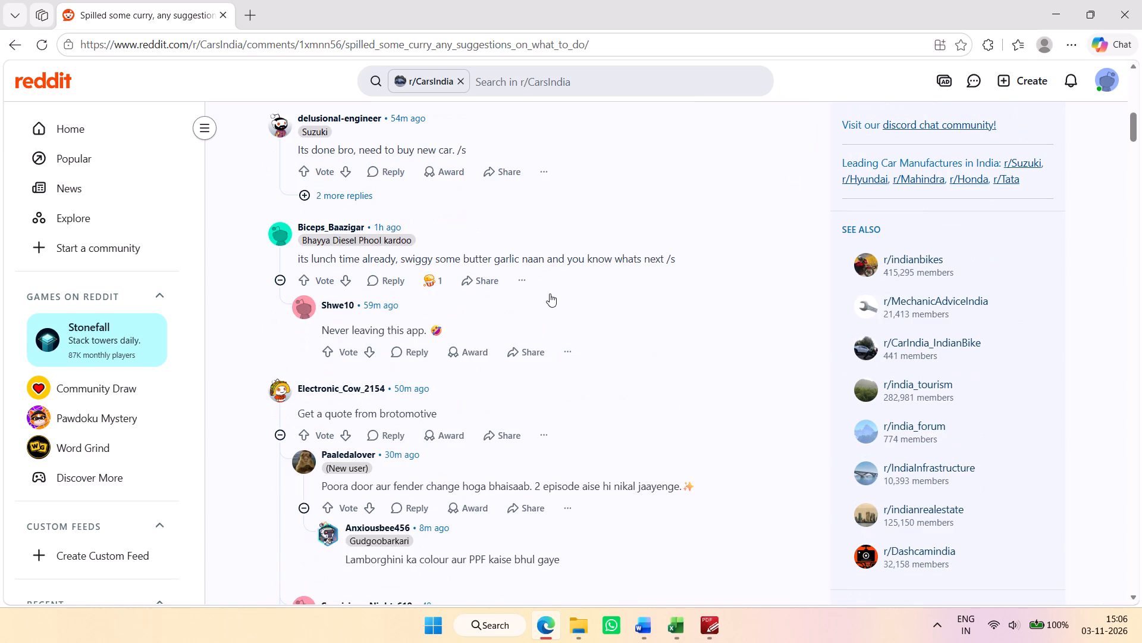
scroll(590, 295, "down", 1)
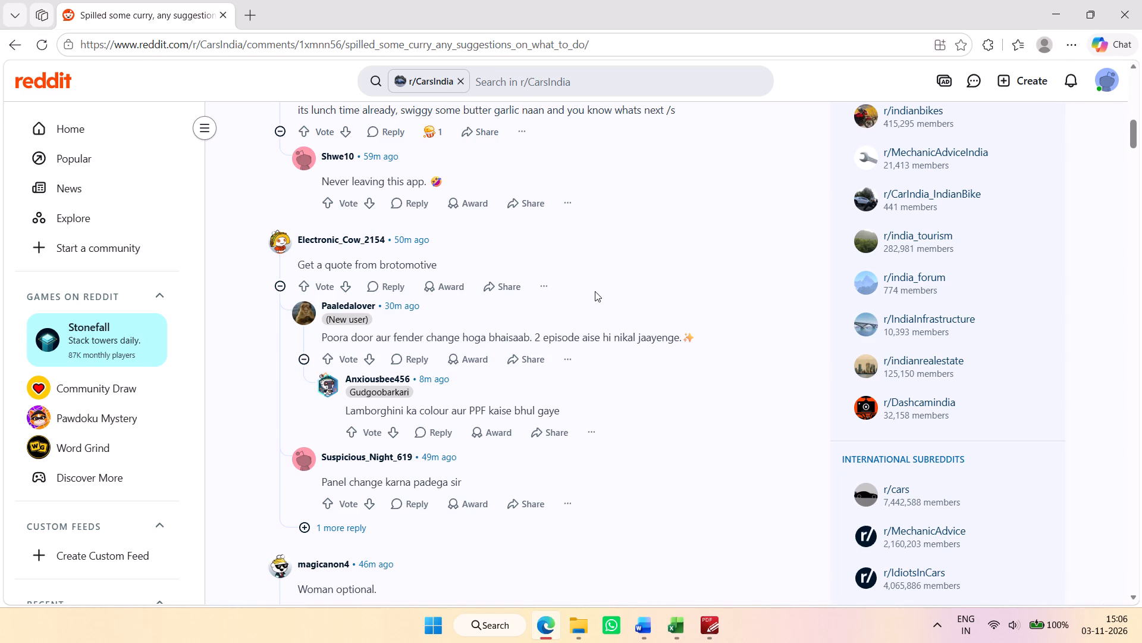
scroll(595, 292, "down", 1)
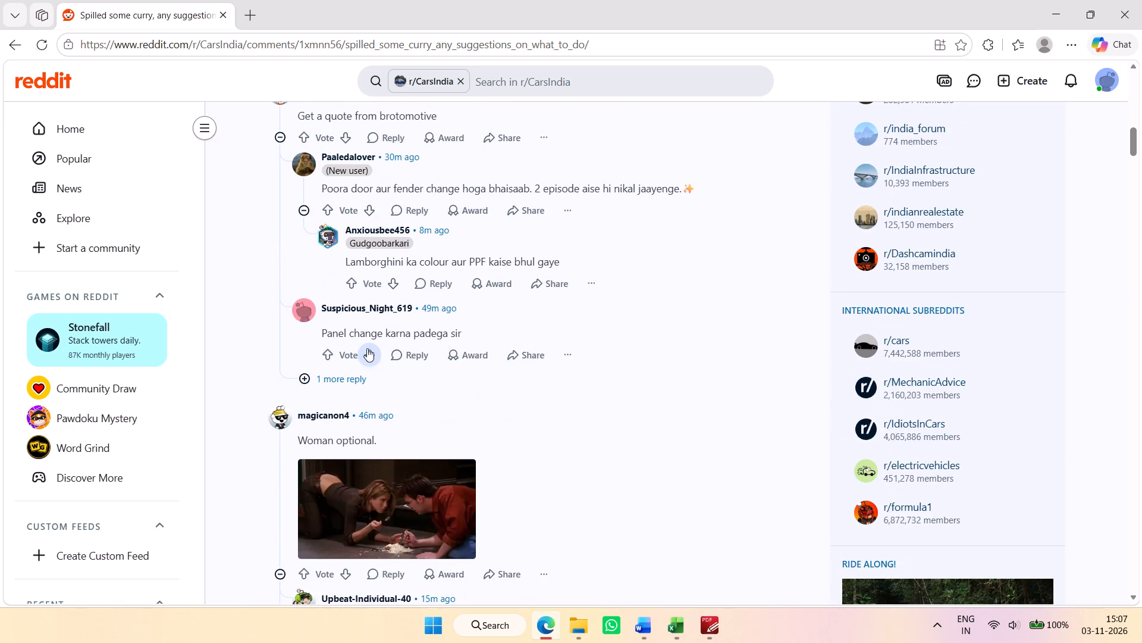
scroll(368, 350, "down", 1)
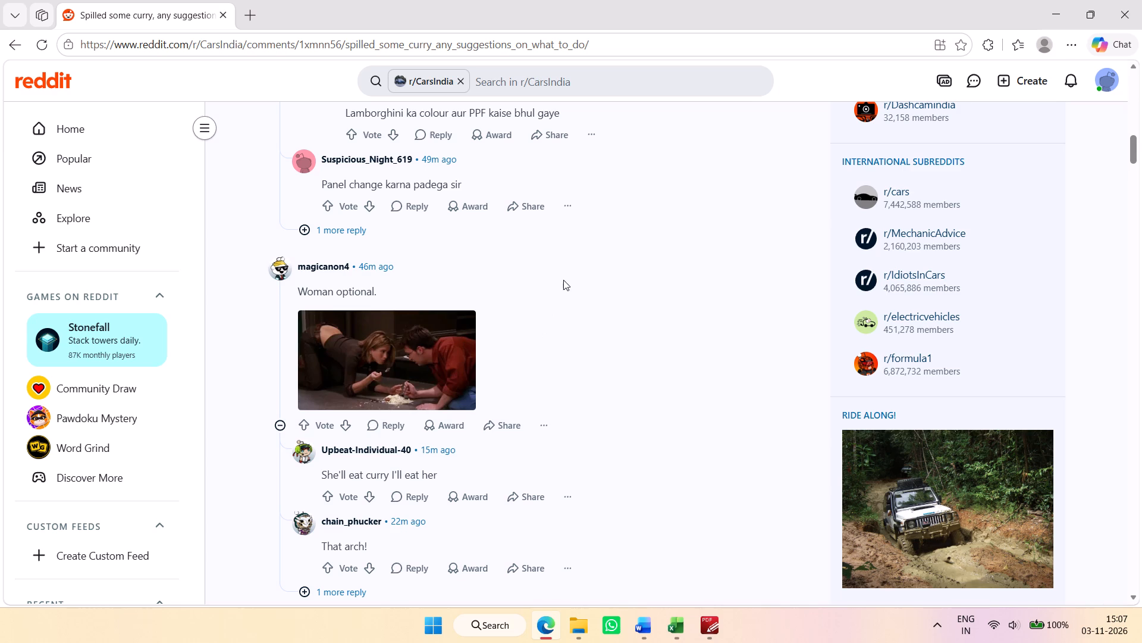
scroll(564, 279, "up", 18)
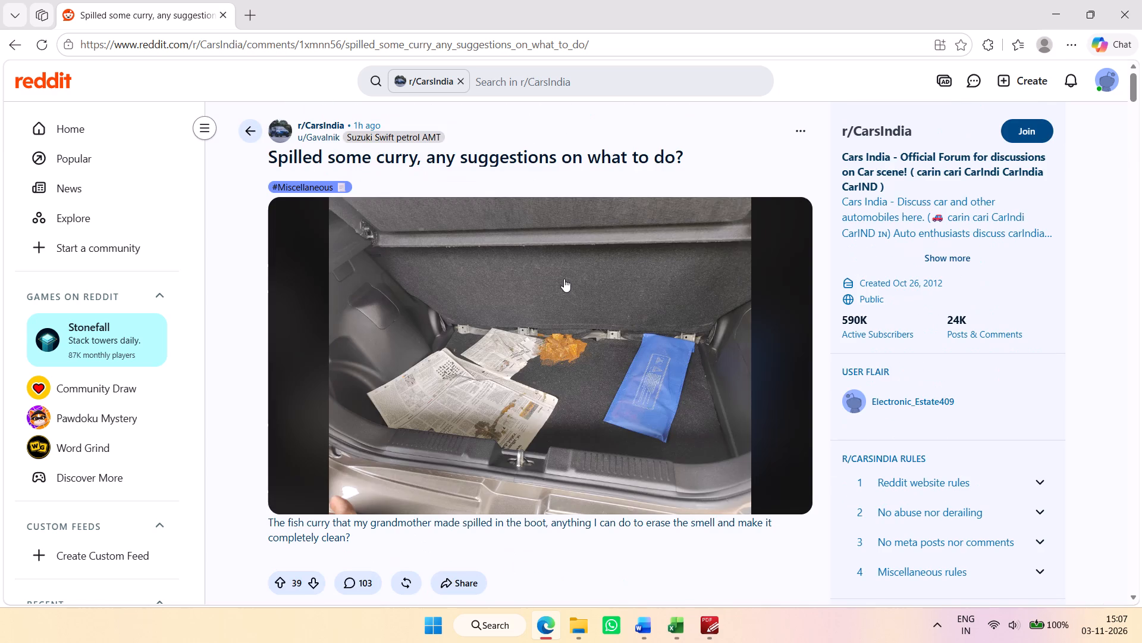
scroll(564, 279, "down", 14)
scroll(564, 276, "up", 3)
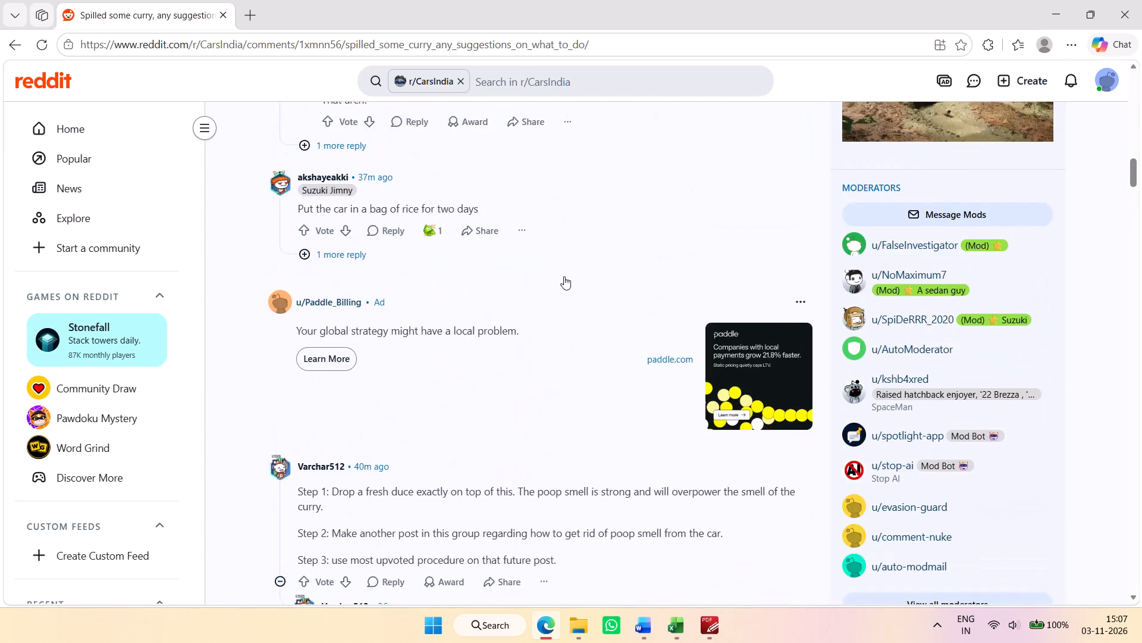
scroll(564, 276, "down", 2)
scroll(564, 276, "up", 4)
scroll(564, 276, "down", 1)
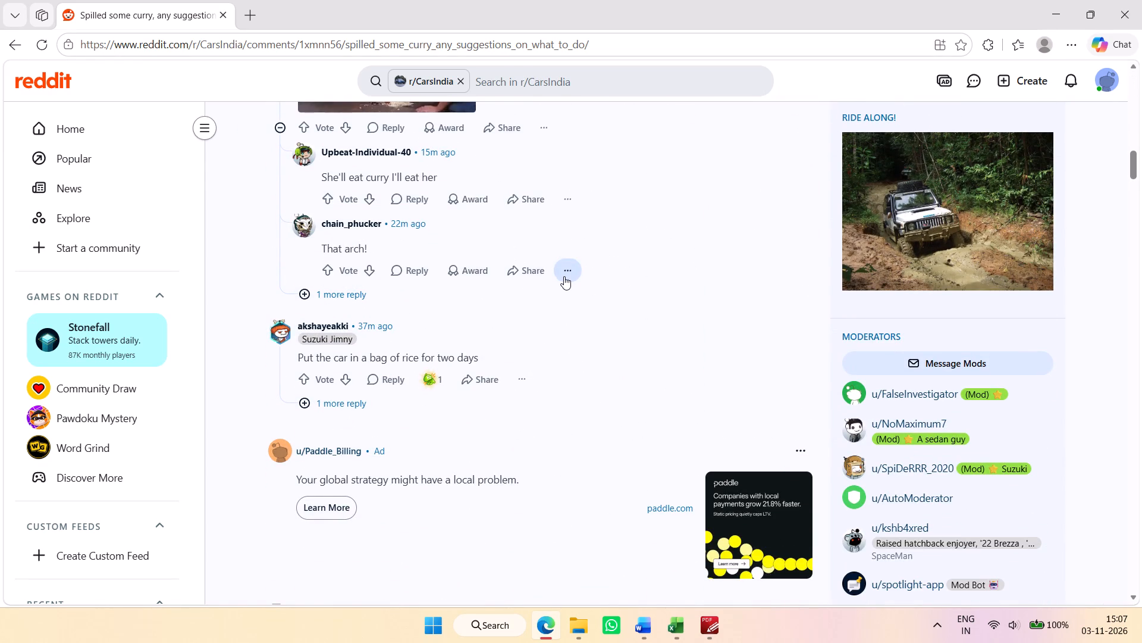
scroll(572, 283, "down", 2)
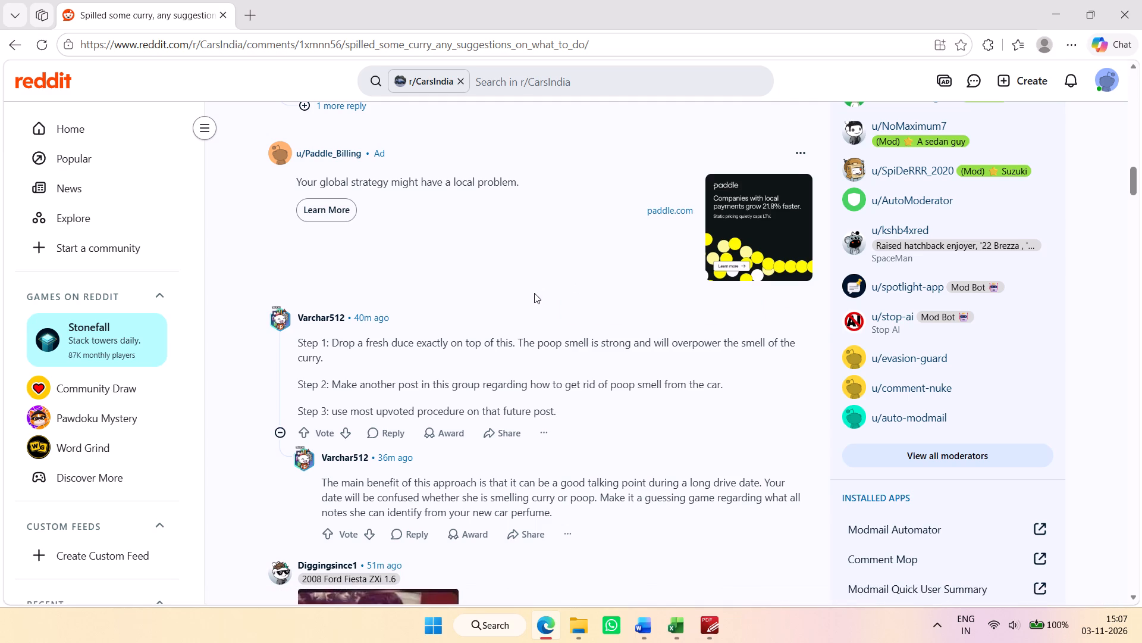
scroll(534, 293, "down", 8)
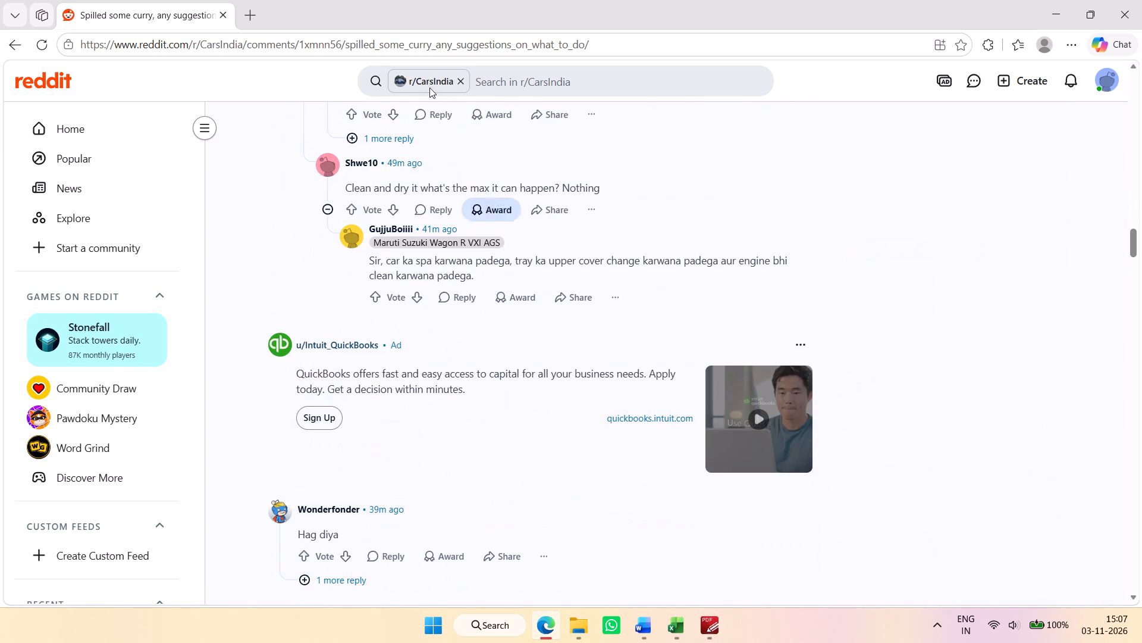
left_click(1141, 0)
Return to the Training workshop report_Madurai document and review the accident statistics, accident causes and Noida sec-150 case slides.
scroll(911, 240, "down", 17)
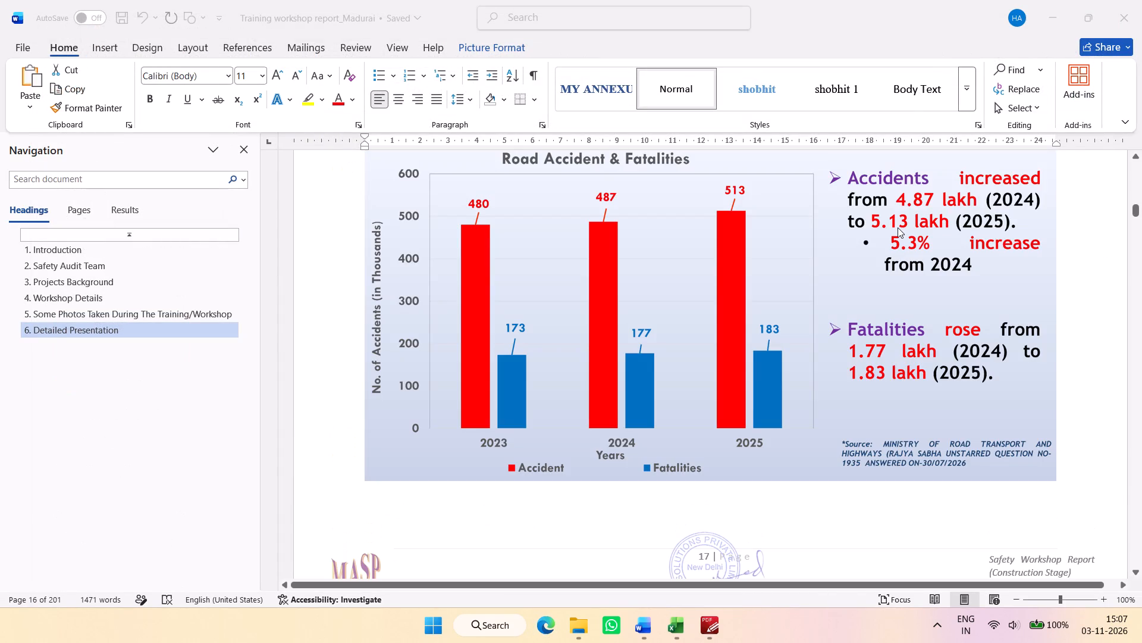
scroll(898, 223, "down", 1)
left_click(898, 225)
left_click(886, 334)
scroll(886, 341, "down", 3)
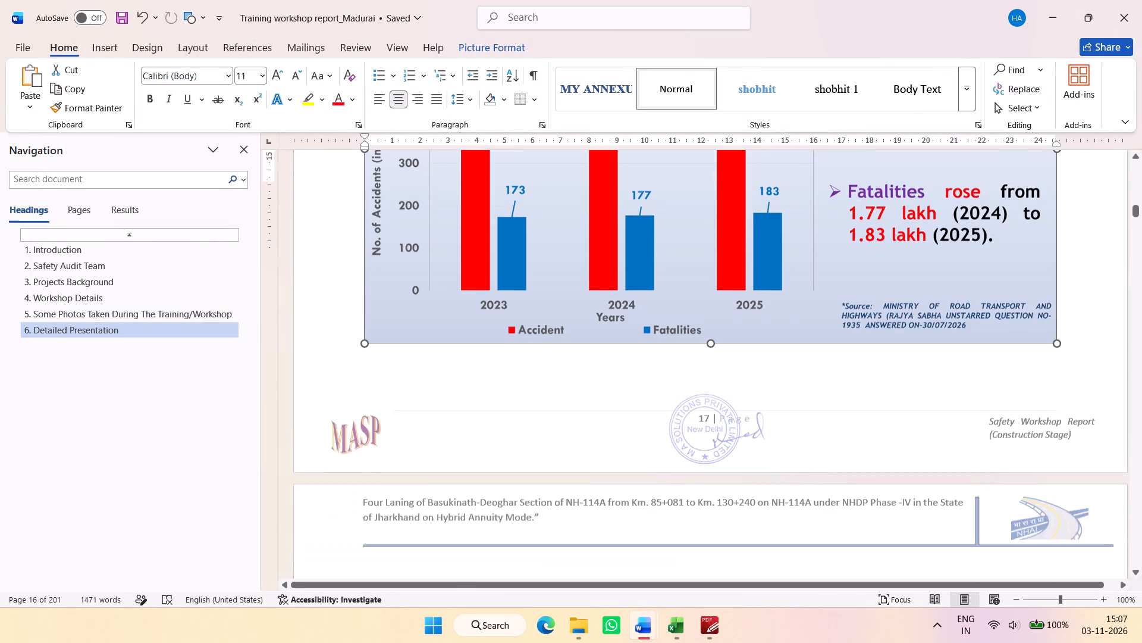
scroll(886, 345, "down", 2)
scroll(886, 345, "down", 20)
scroll(886, 345, "down", 12)
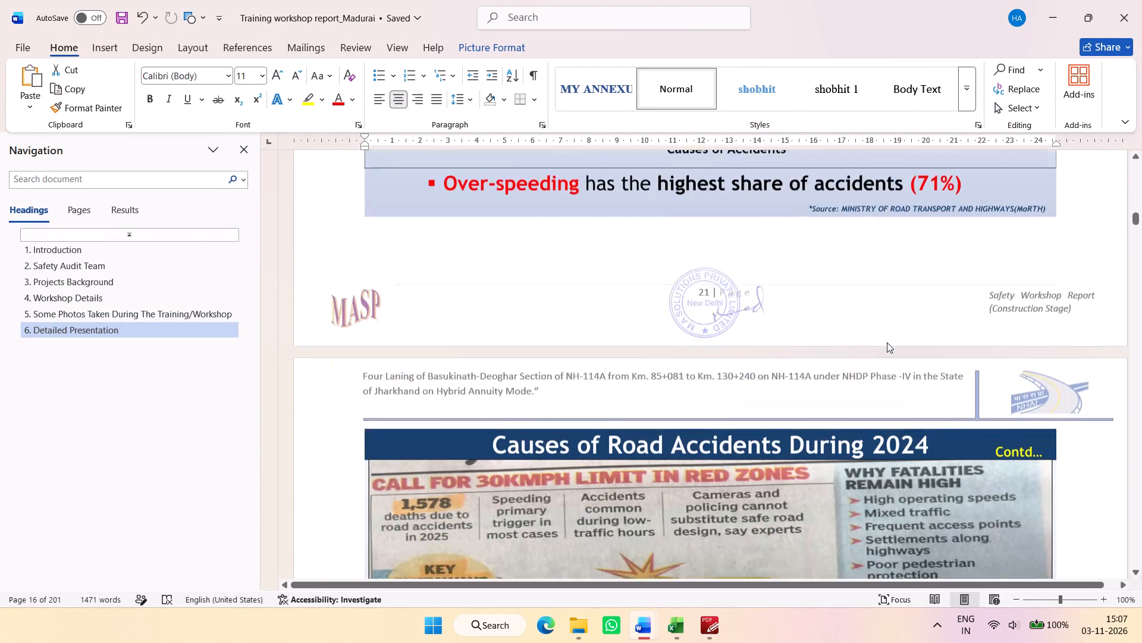
scroll(887, 342, "down", 17)
scroll(885, 331, "down", 20)
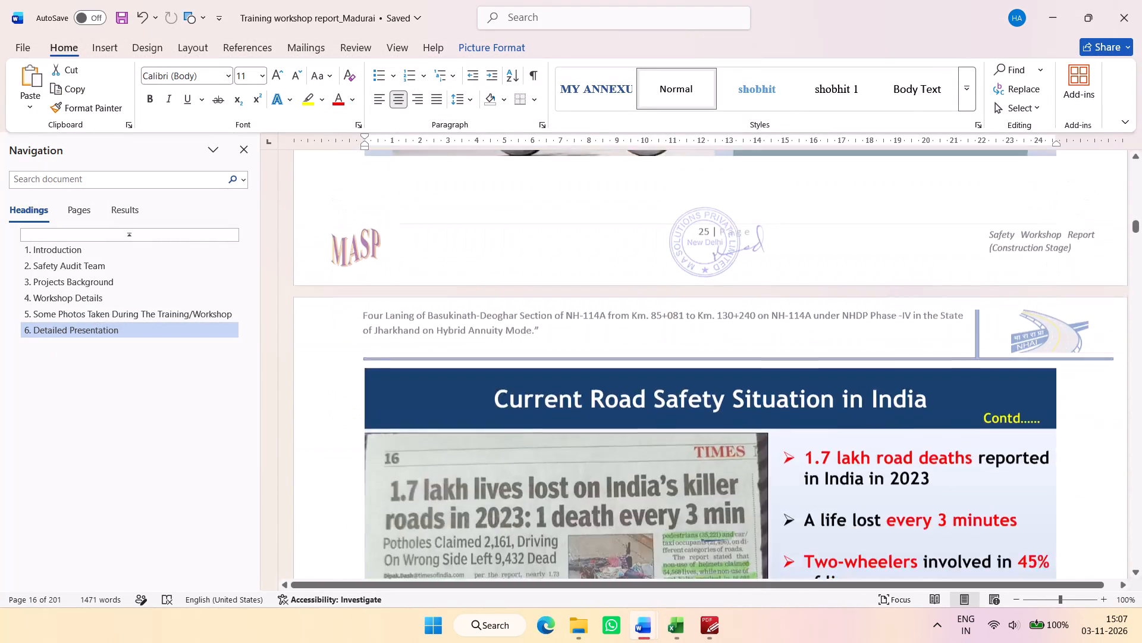
scroll(886, 327, "down", 7)
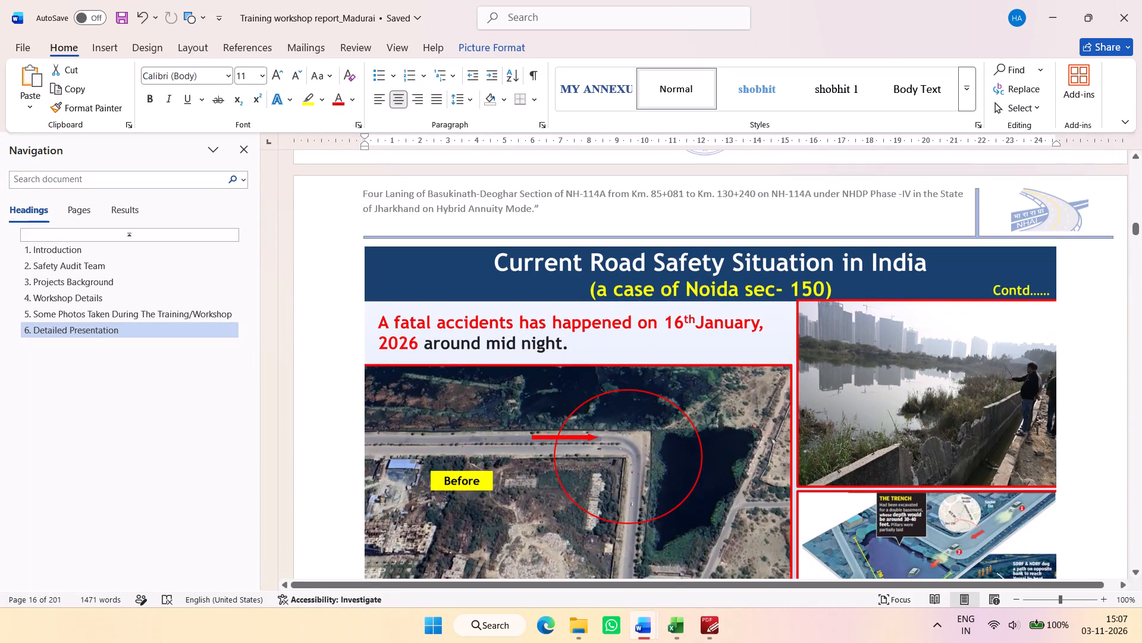
scroll(928, 426, "down", 4)
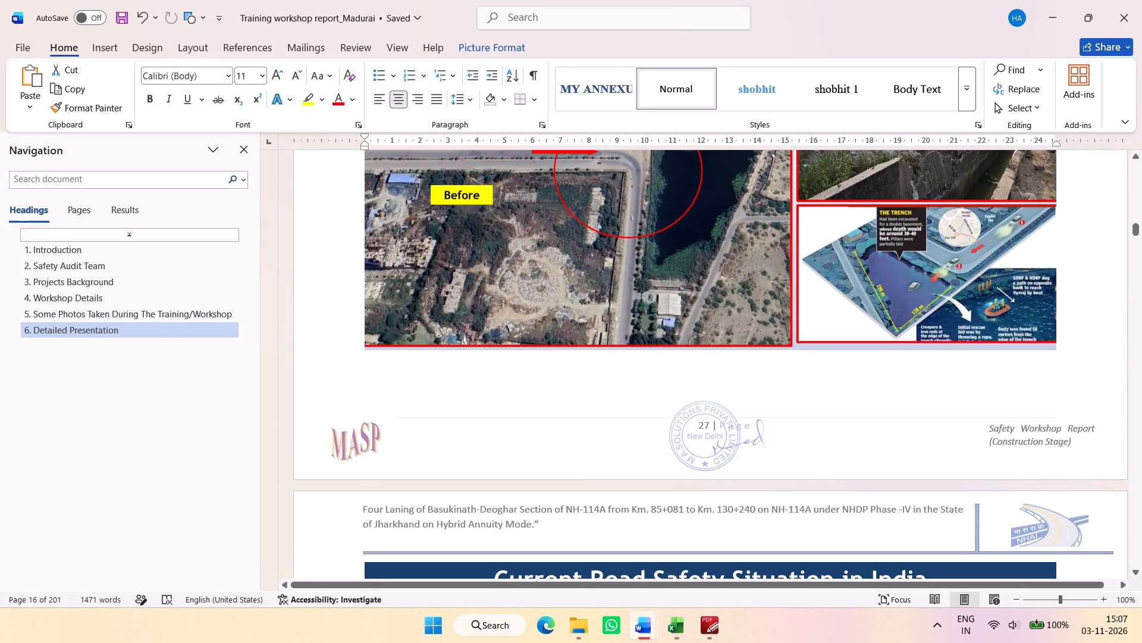
scroll(601, 393, "up", 5)
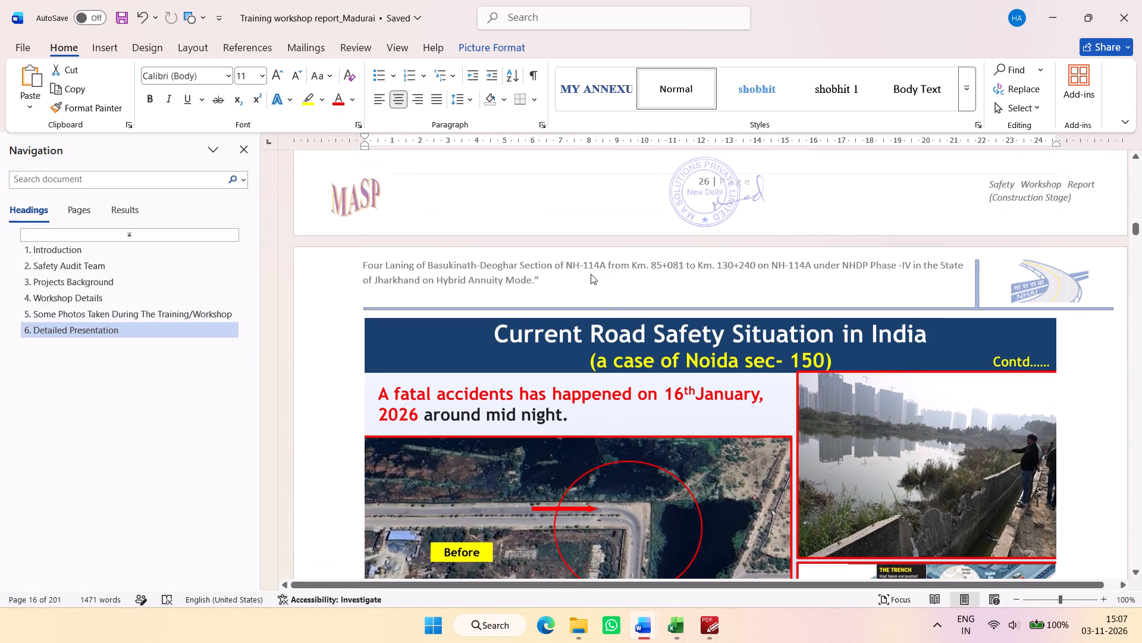
scroll(584, 282, "up", 9)
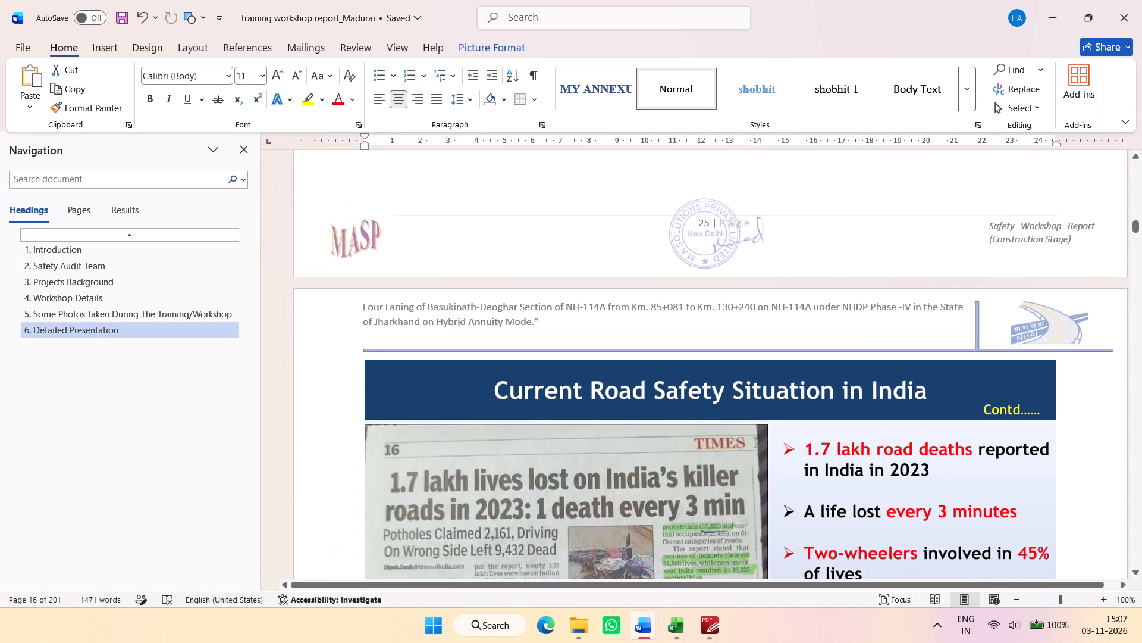
Review the road safety situation slides covering the recommended measures, Wazirpur Flyover, Shanti Van and wrong-direction crash cases.
scroll(588, 293, "down", 7)
scroll(603, 311, "down", 20)
scroll(603, 311, "down", 16)
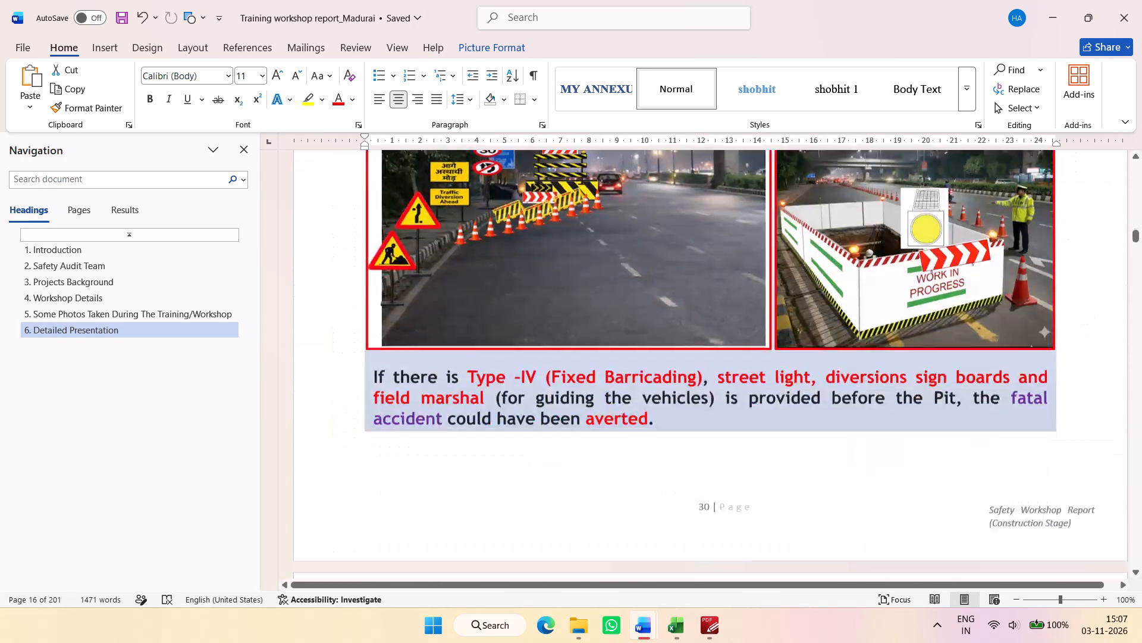
scroll(732, 397, "down", 17)
scroll(746, 397, "down", 11)
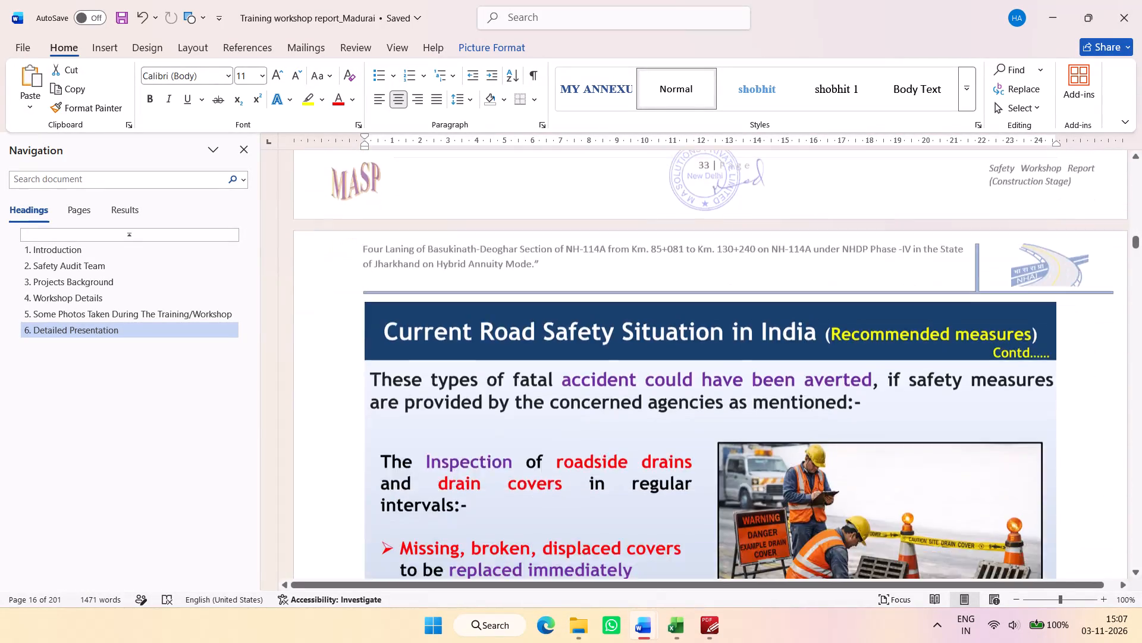
scroll(779, 412, "down", 11)
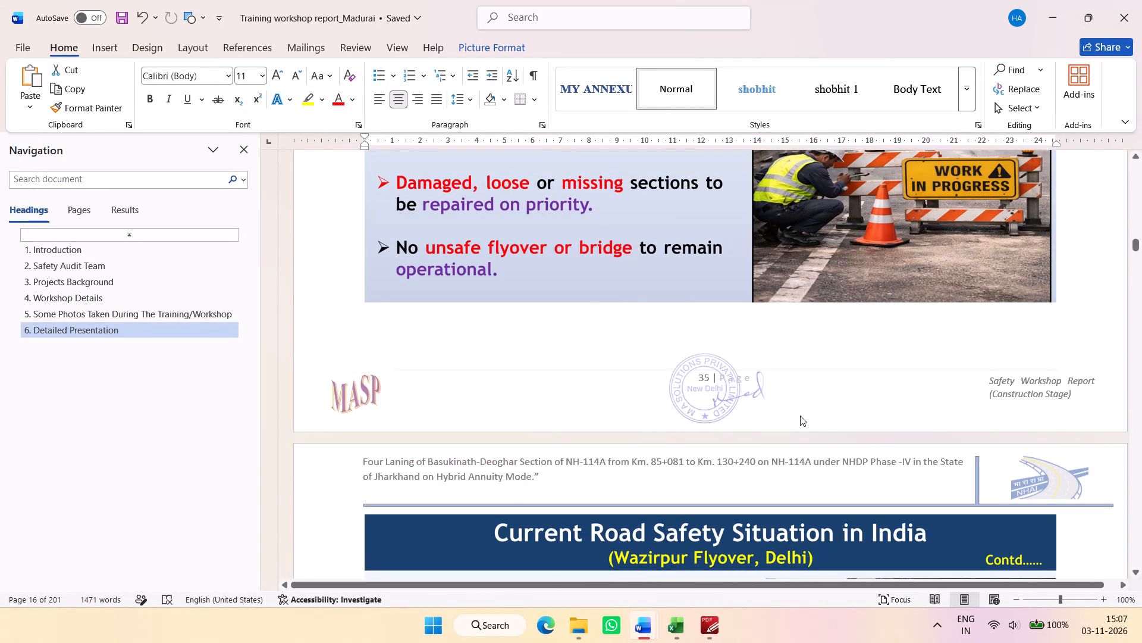
scroll(746, 482, "down", 12)
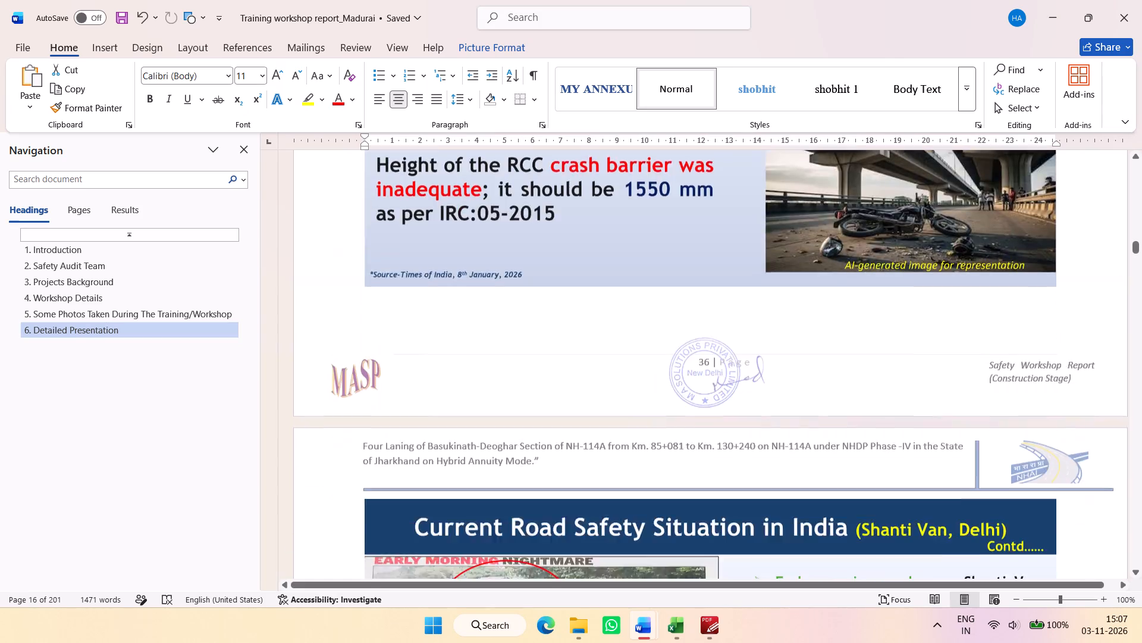
scroll(780, 507, "down", 12)
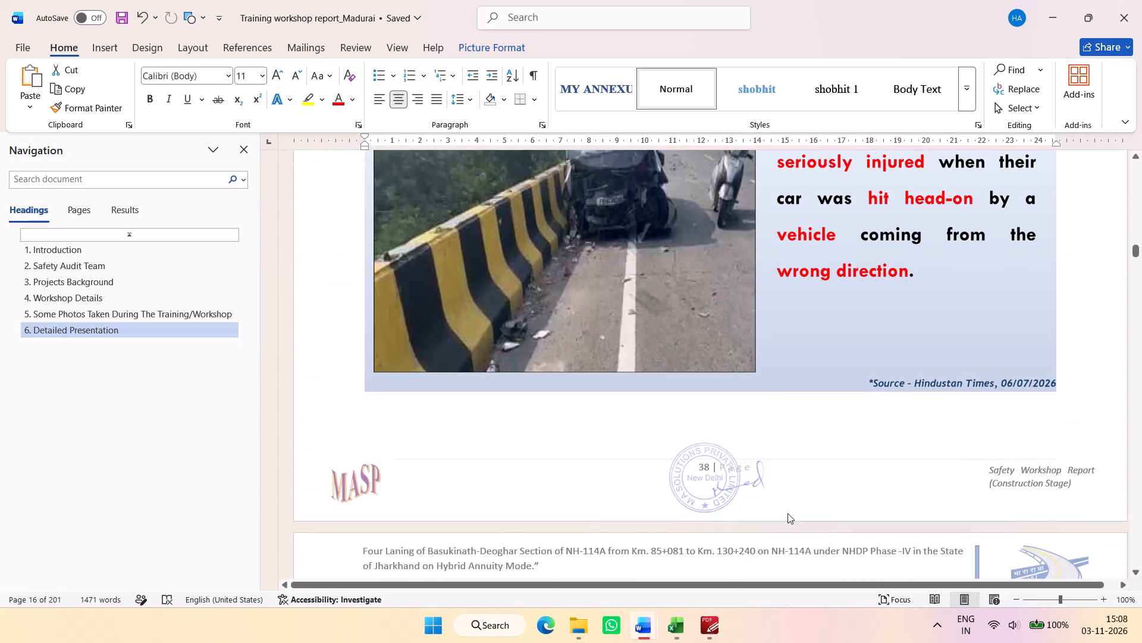
scroll(787, 513, "down", 20)
scroll(787, 513, "down", 20)
scroll(787, 513, "down", 6)
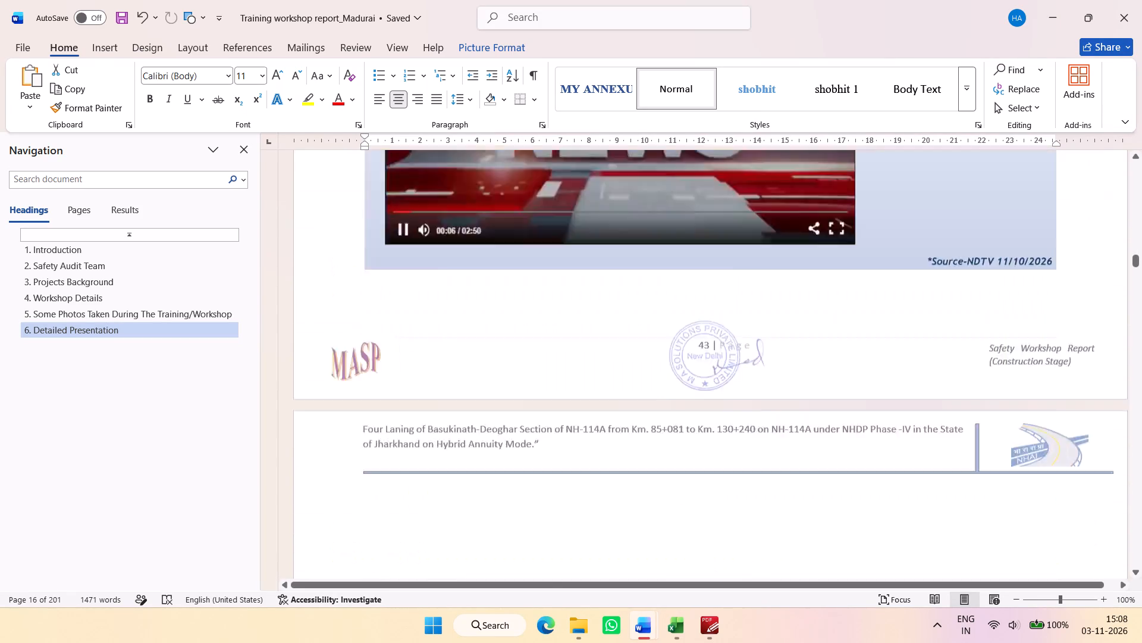
scroll(814, 504, "down", 7)
Check the Kochi crash slide again and read on through the slides on overtaking from the correct side.
scroll(940, 497, "up", 6)
scroll(852, 485, "up", 9)
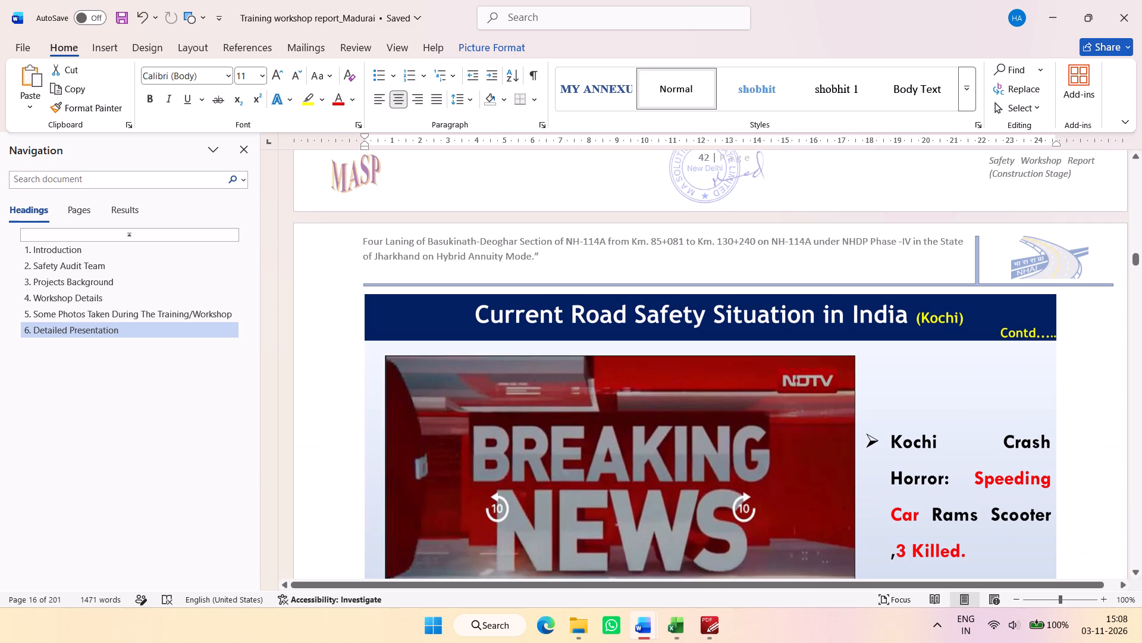
scroll(823, 461, "down", 15)
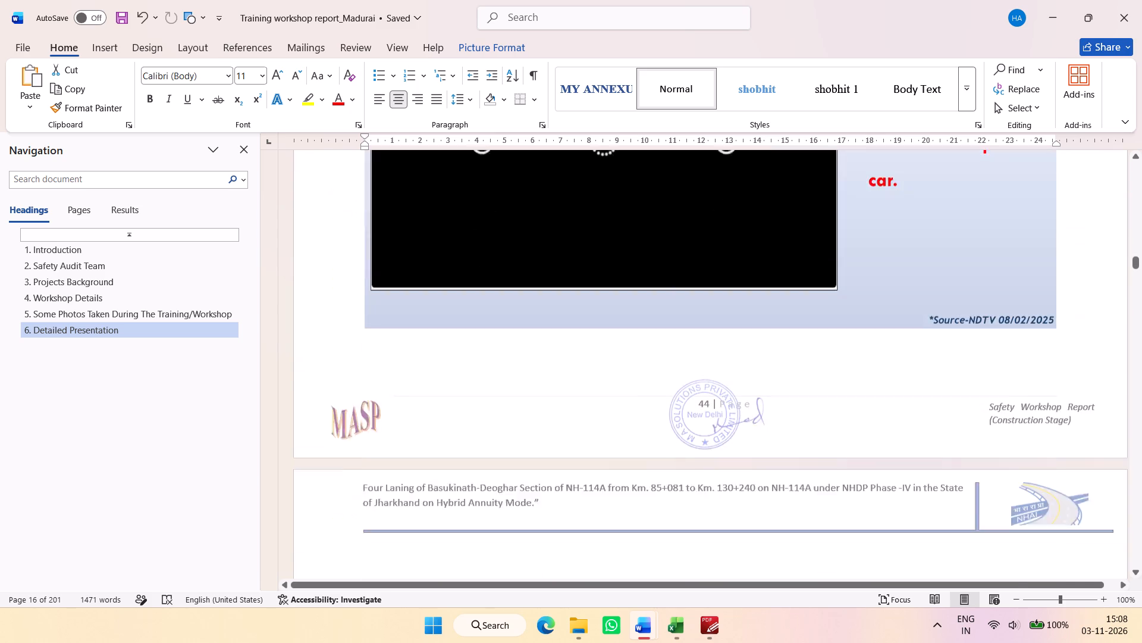
scroll(823, 460, "down", 14)
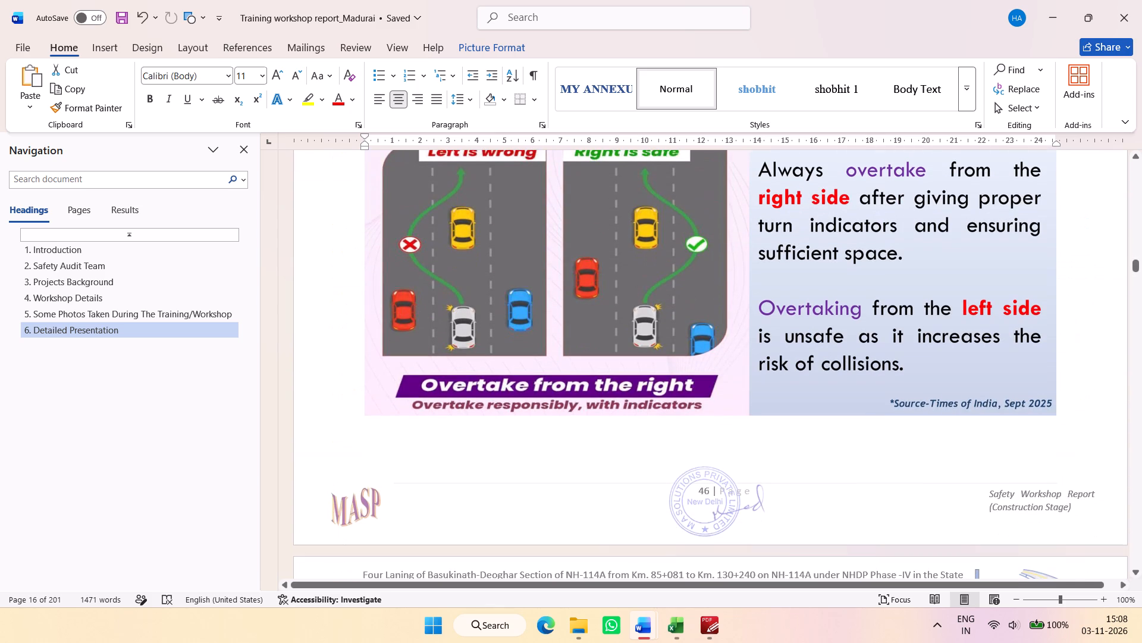
scroll(823, 460, "down", 15)
scroll(823, 460, "down", 6)
Review the pedestrian safety slides for India and Delhi, including the Okhla Mor to CRRI and Julena-Bharat Nagar footpath case studies.
scroll(822, 460, "down", 6)
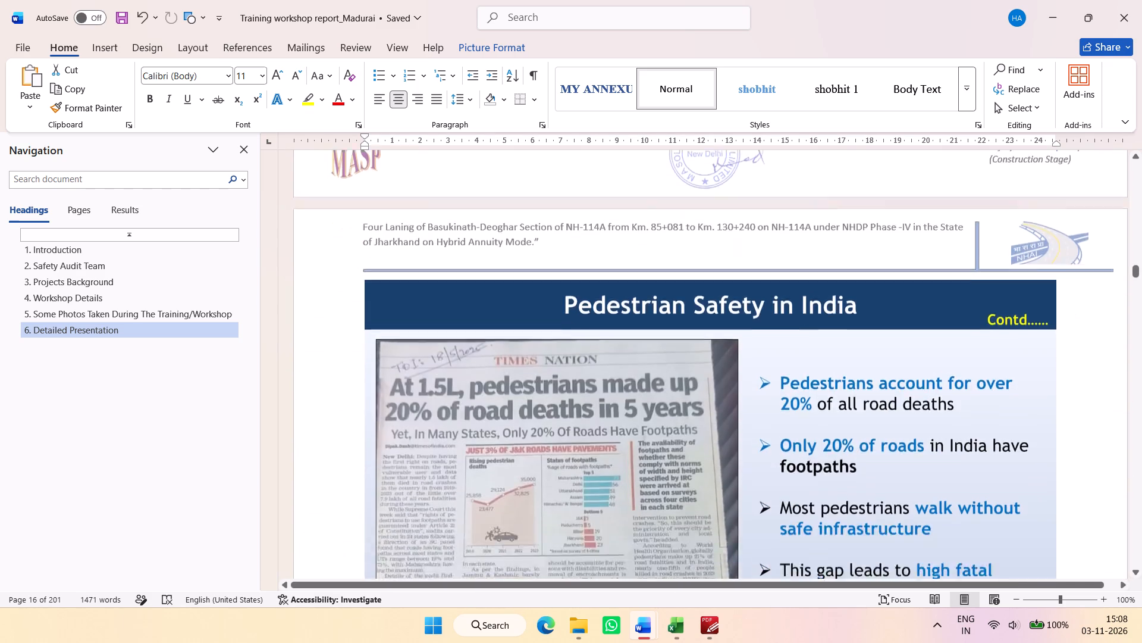
scroll(822, 460, "down", 18)
scroll(822, 460, "up", 5)
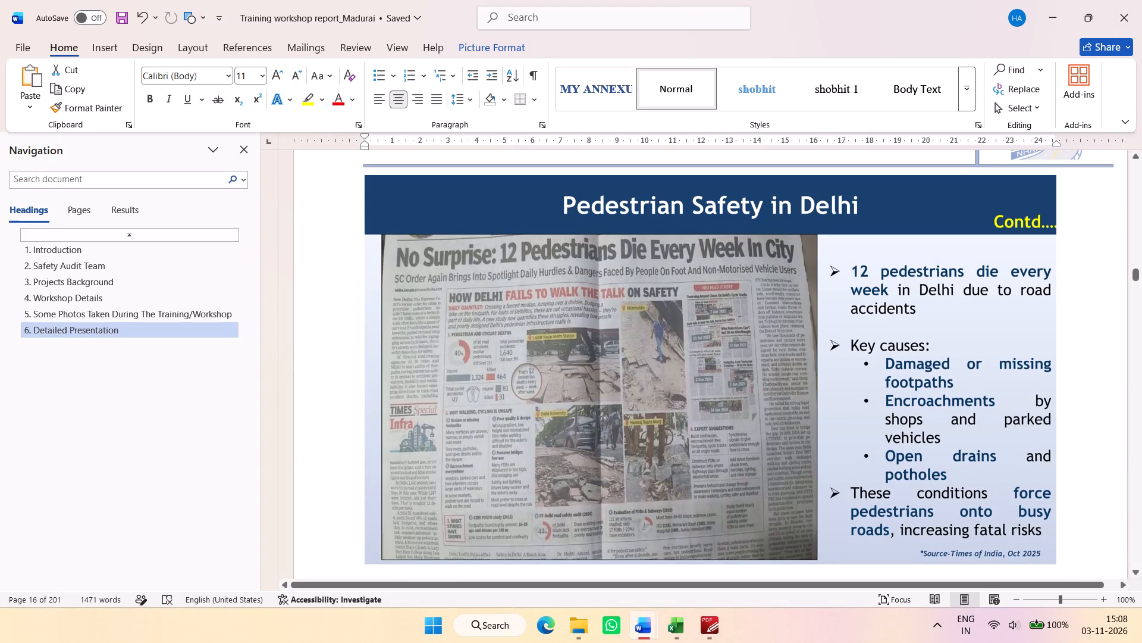
scroll(790, 441, "down", 7)
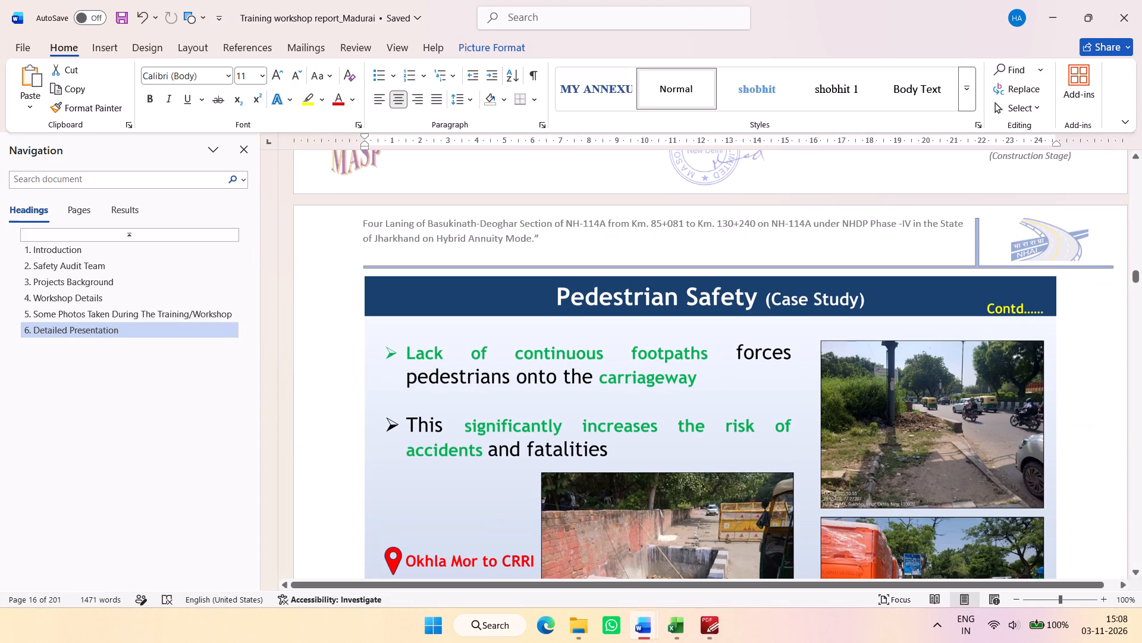
scroll(790, 441, "down", 15)
scroll(790, 441, "down", 17)
scroll(799, 450, "down", 16)
scroll(799, 451, "up", 12)
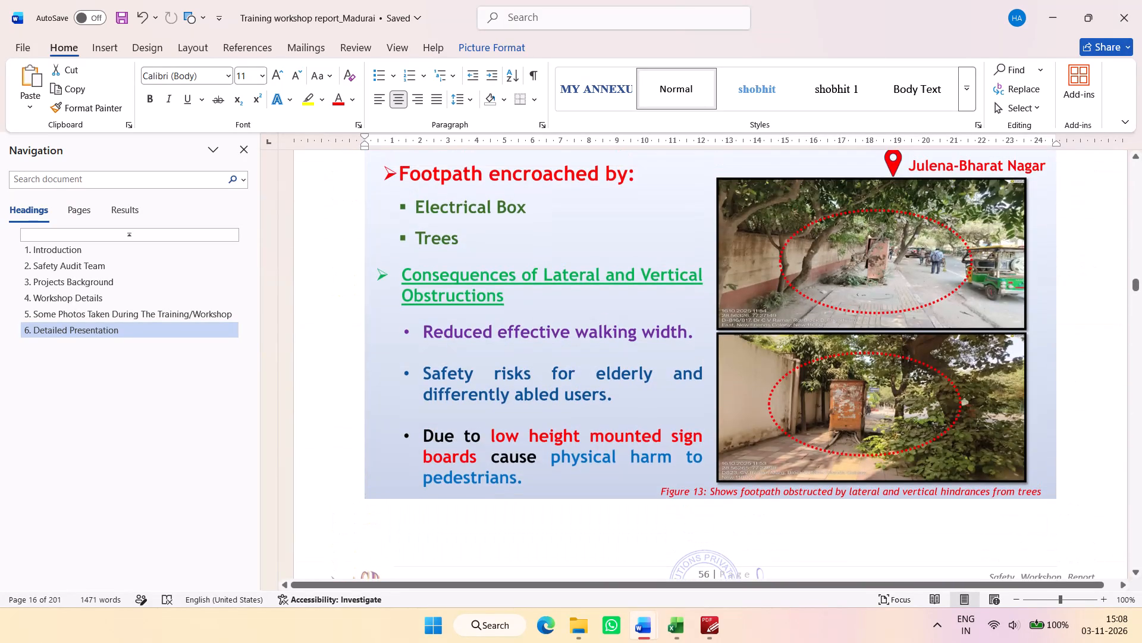
Review the Importance of Helmet slides, including the Bengaluru Rajajinagar and Madhya Pradesh cases.
scroll(798, 451, "down", 15)
scroll(802, 456, "down", 20)
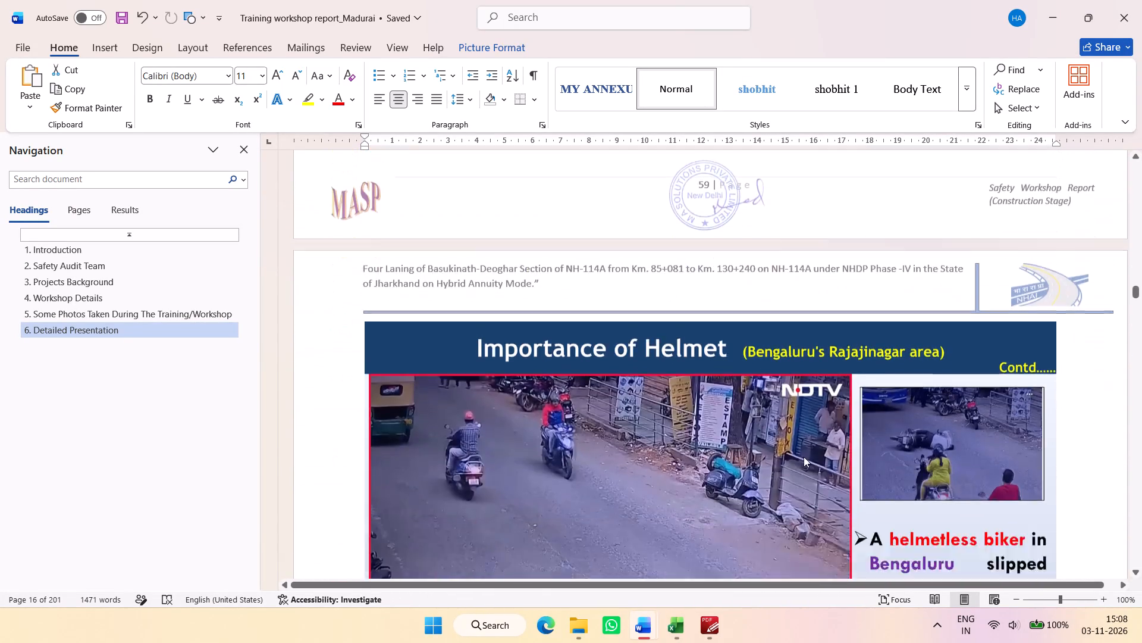
scroll(804, 457, "down", 3)
scroll(804, 457, "up", 6)
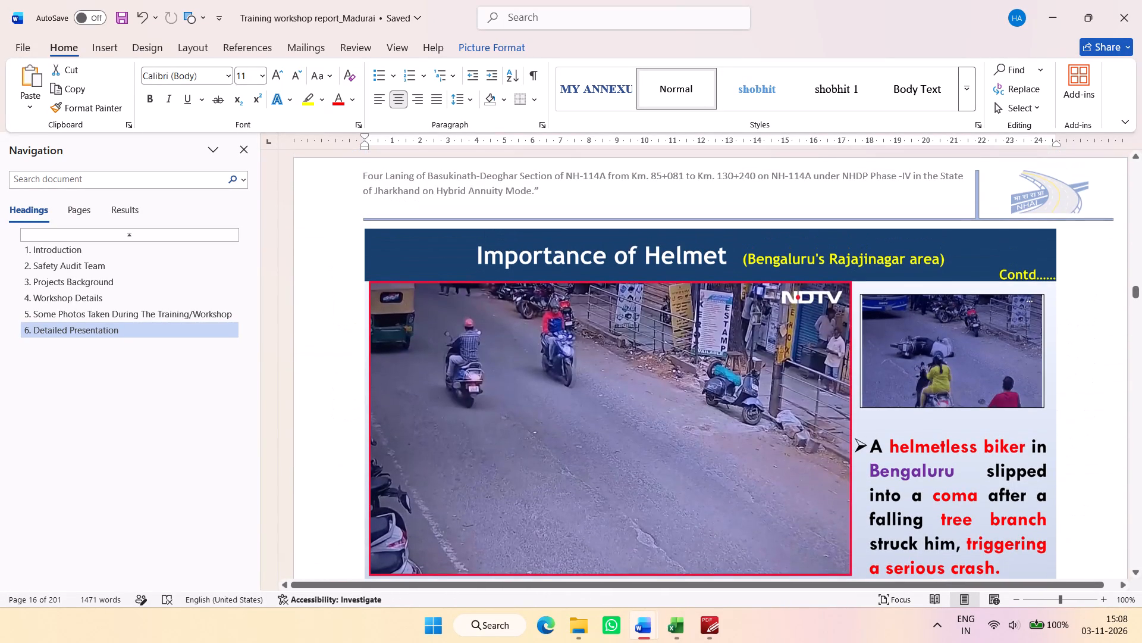
scroll(768, 433, "down", 9)
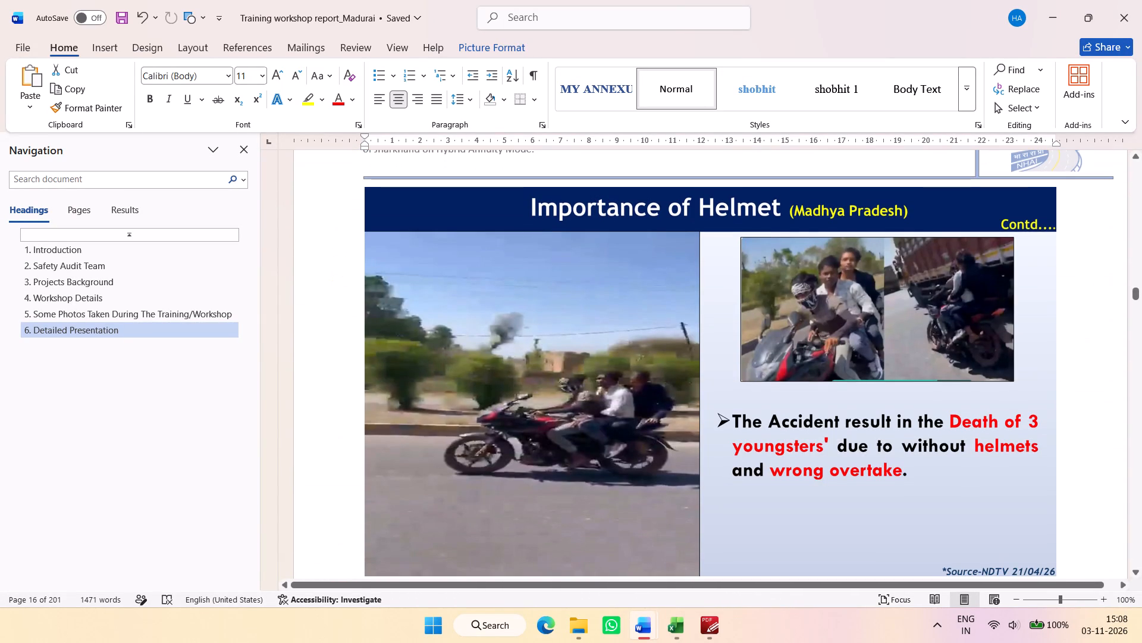
Continue through the Importance of Helmet slides from the Madhya Pradesh case to the Chennai motorbike crash case.
scroll(774, 437, "down", 18)
scroll(789, 458, "up", 3)
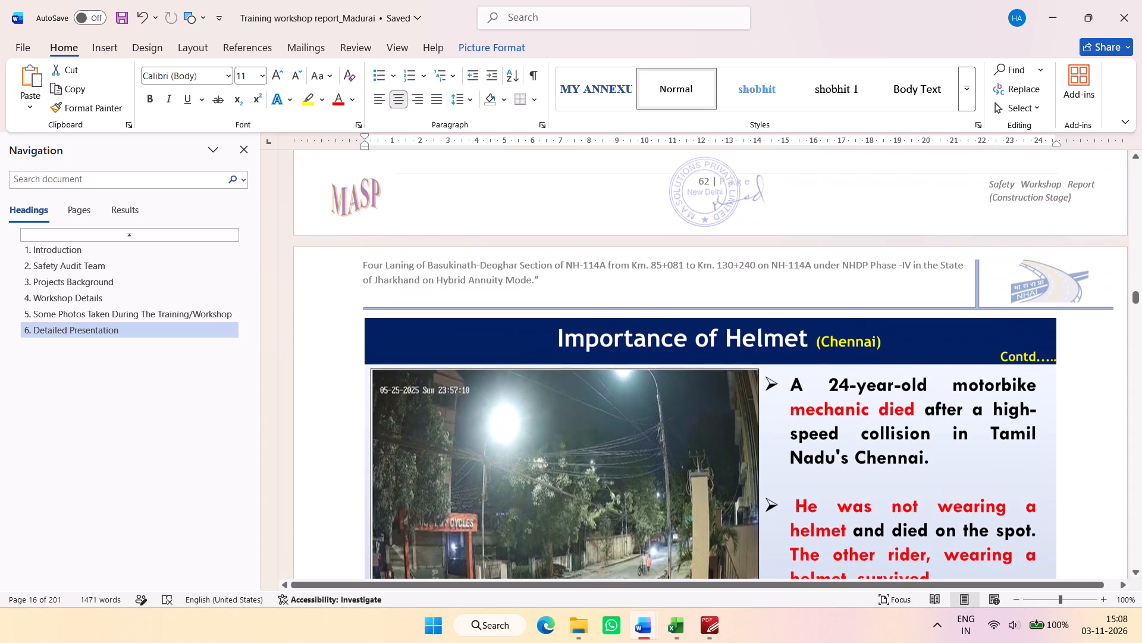